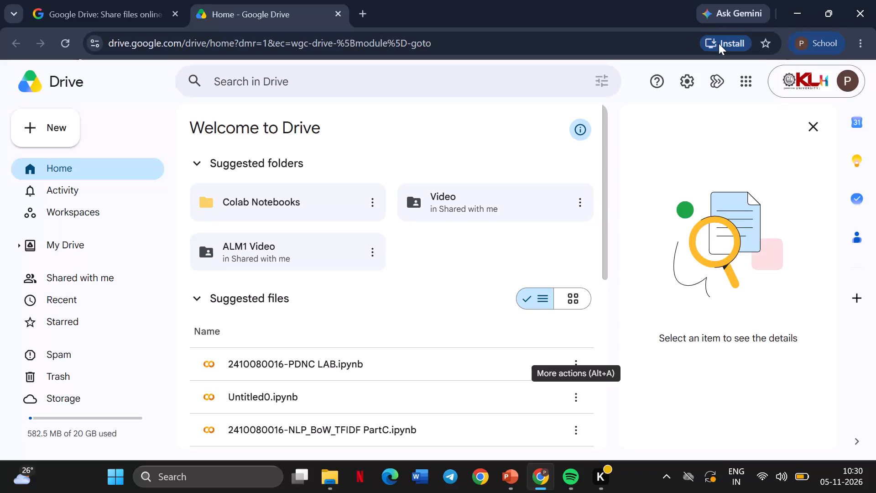
Switch to the LSTM presentation in PowerPoint and save the webcam video on slide 2 to the Downloads folder under its suggested name.
click(503, 482)
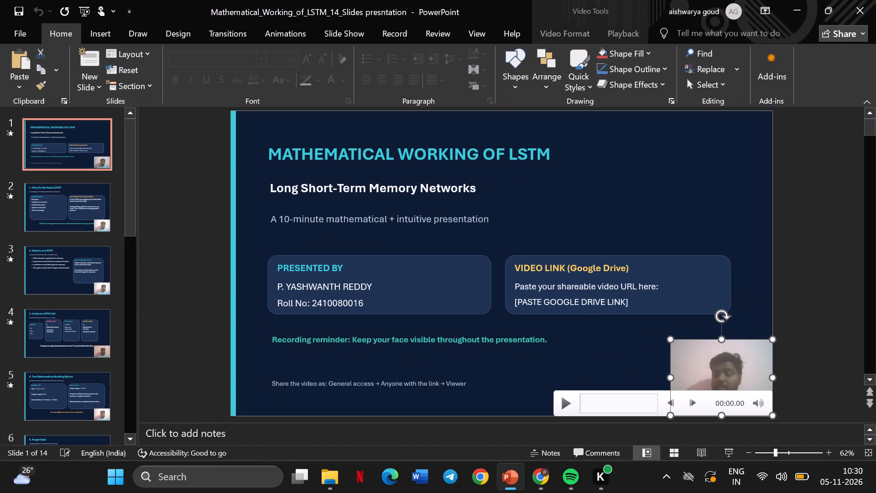
click(871, 278)
key(Down)
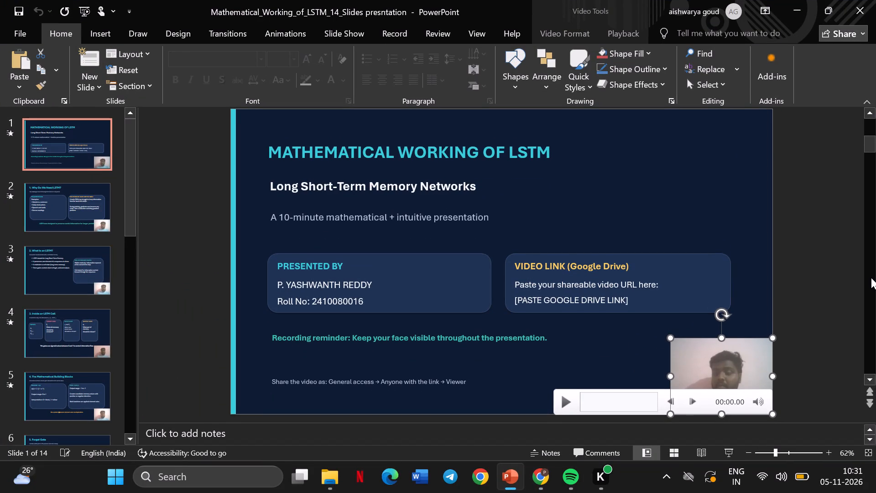
click(83, 202)
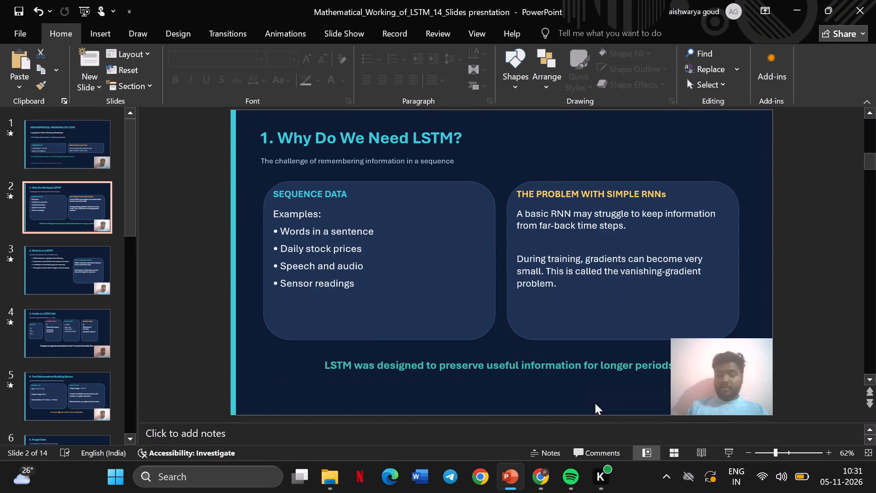
right_click(705, 399)
right_click(709, 367)
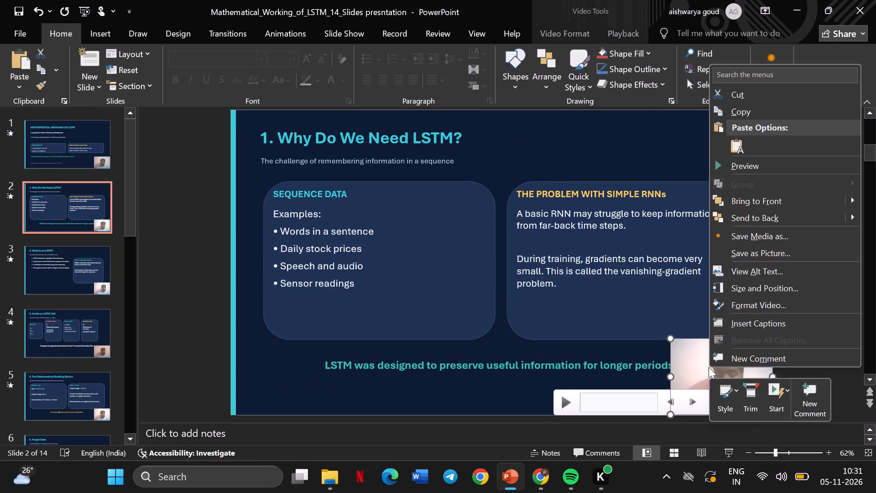
click(737, 268)
right_click(638, 360)
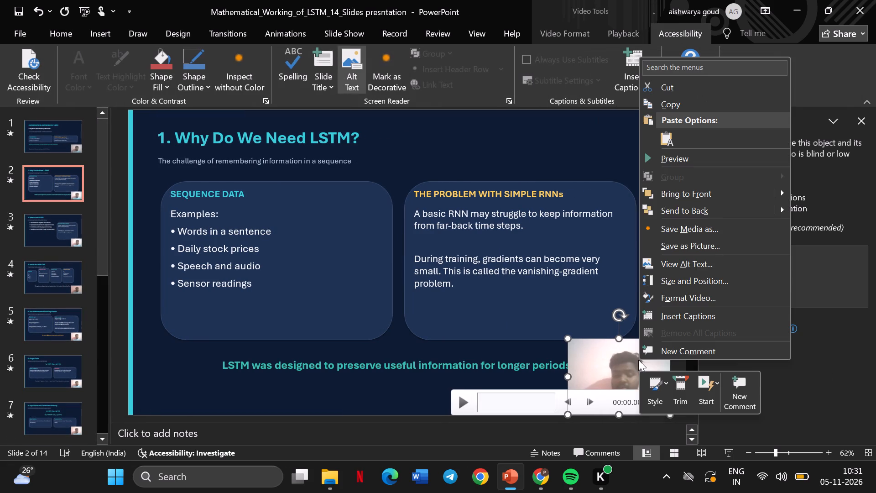
click(714, 230)
scroll(653, 262, left, 1)
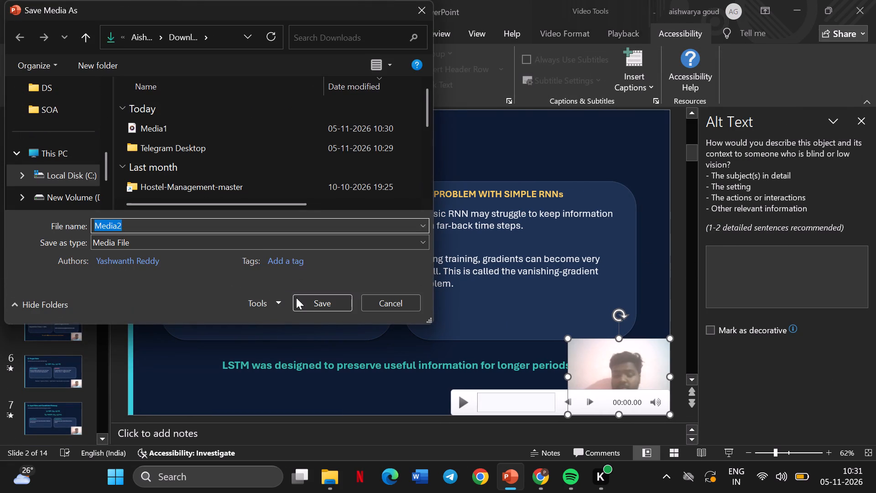
click(322, 299)
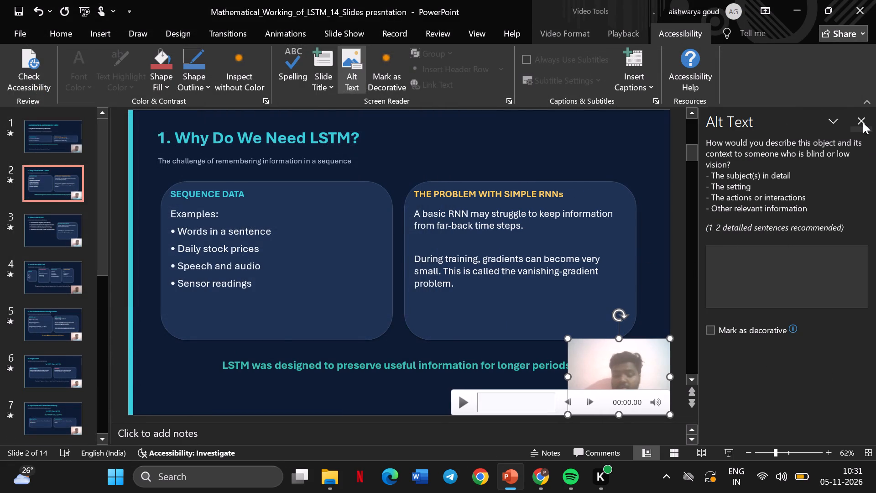
click(863, 122)
Save the webcam video on slide 3, "What Is an LSTM?", as a media file in Downloads under its suggested name.
click(806, 163)
key(Down)
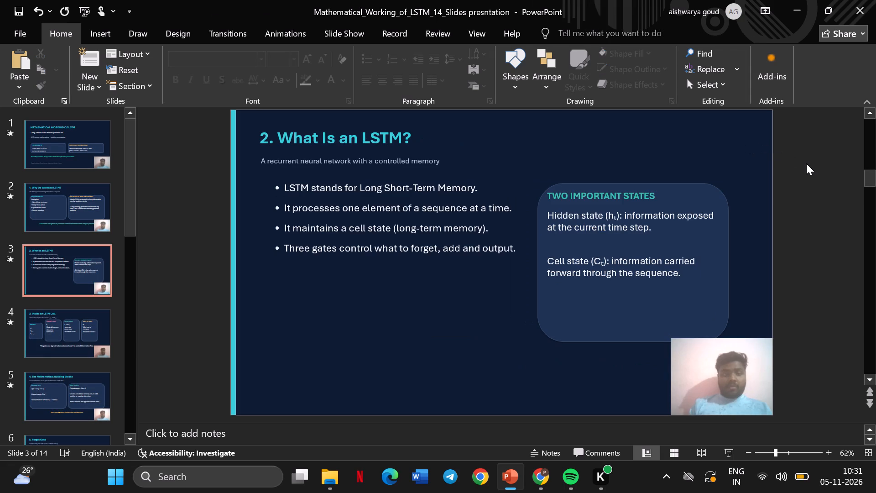
click(718, 388)
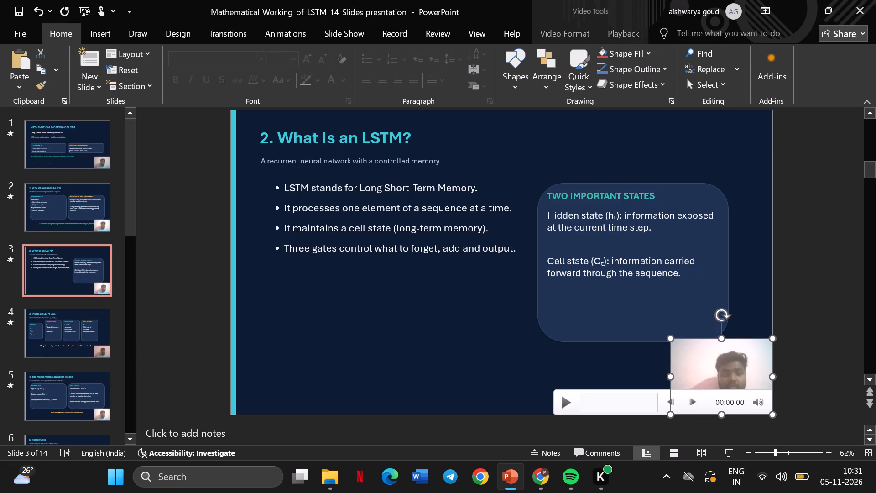
right_click(718, 353)
click(769, 217)
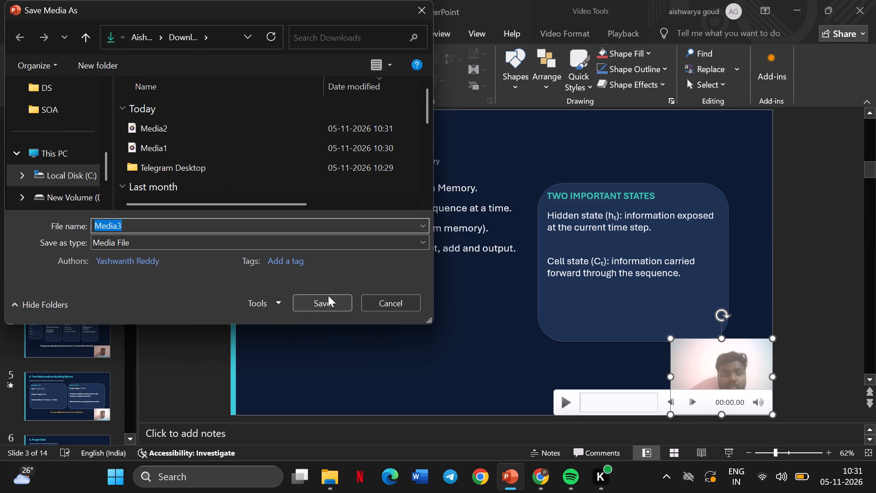
click(328, 295)
Save the webcam video on slide 4, "Inside an LSTM Cell", as a media file under its suggested name.
click(798, 279)
key(Down)
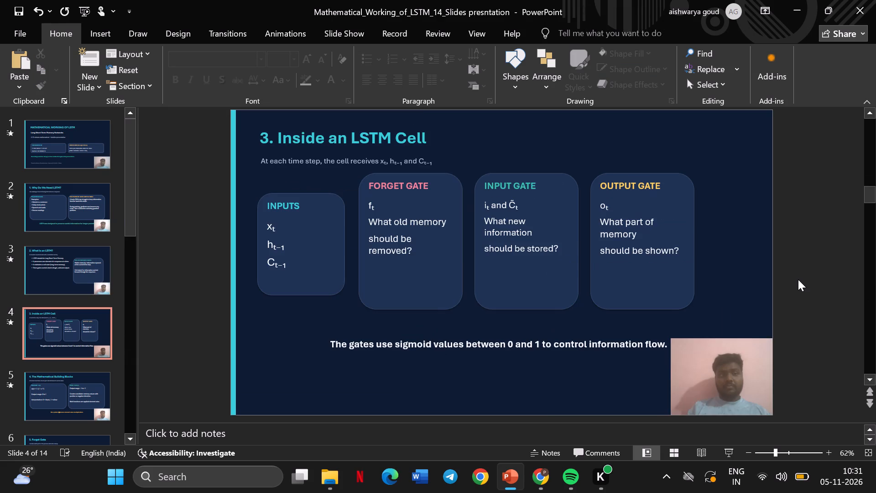
click(715, 360)
right_click(715, 360)
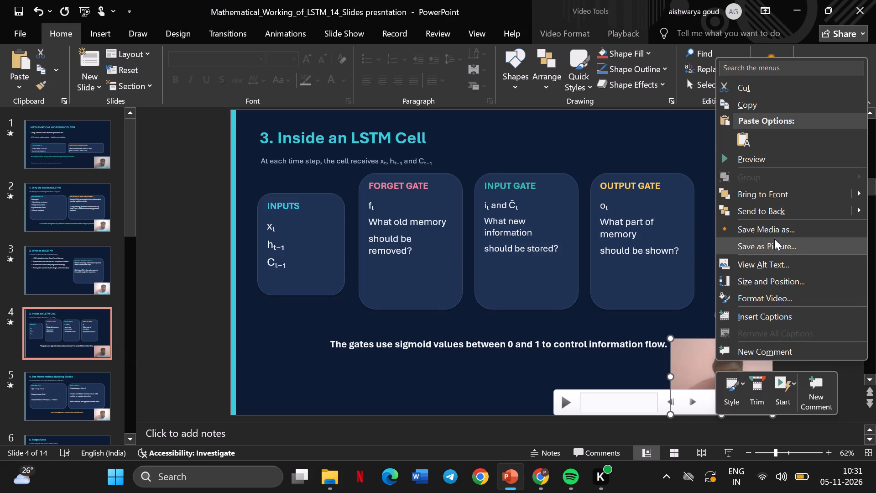
click(768, 230)
key(Return)
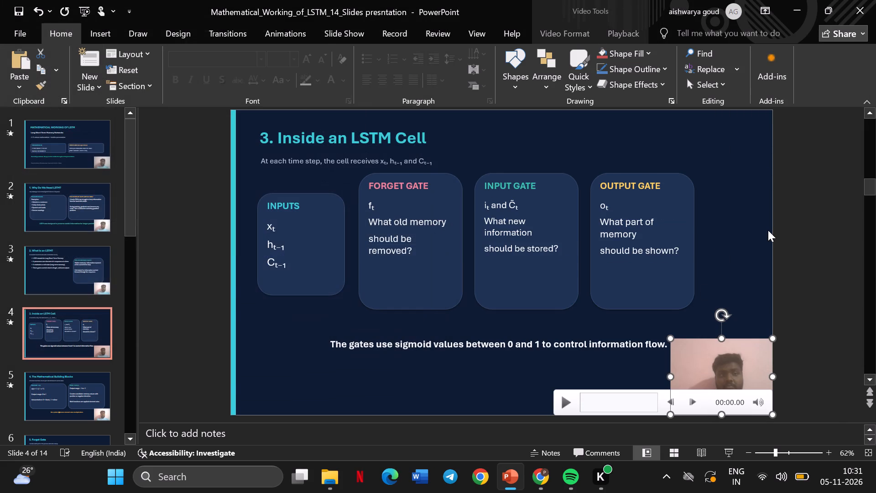
Save the webcam video on slide 5, "The Mathematical Building Blocks", as a media file under its suggested name.
click(836, 274)
key(Down)
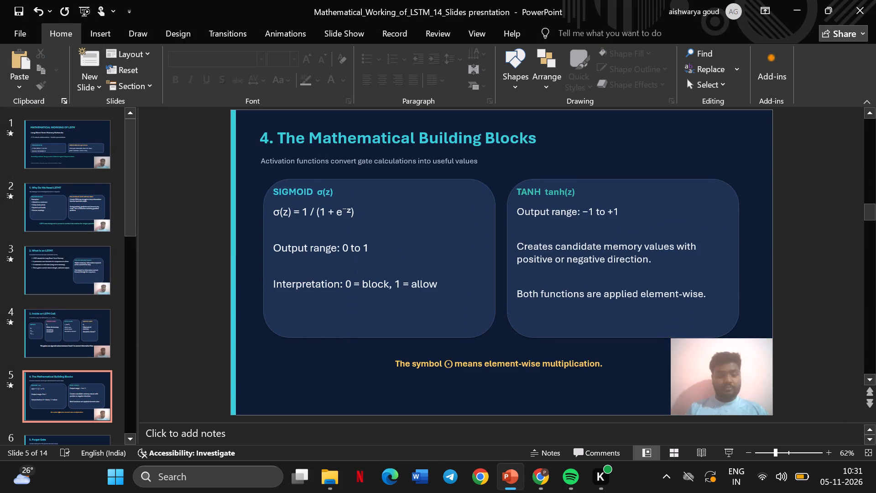
click(745, 359)
right_click(745, 359)
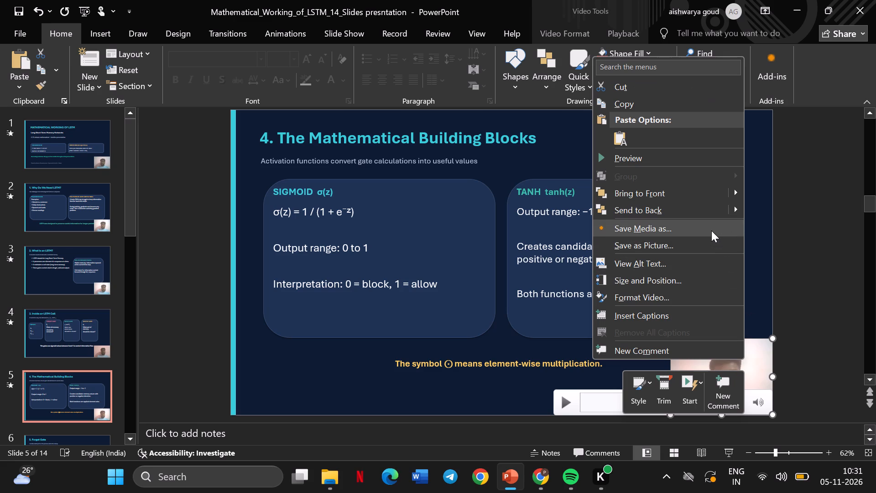
click(711, 231)
key(Return)
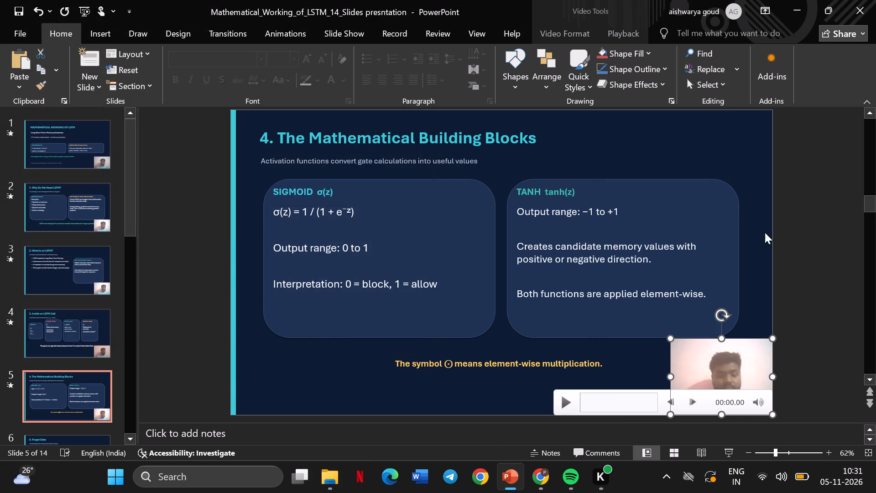
Save the webcam video on slide 6, "Forget Gate", as a media file under its suggested name.
click(845, 286)
key(Right)
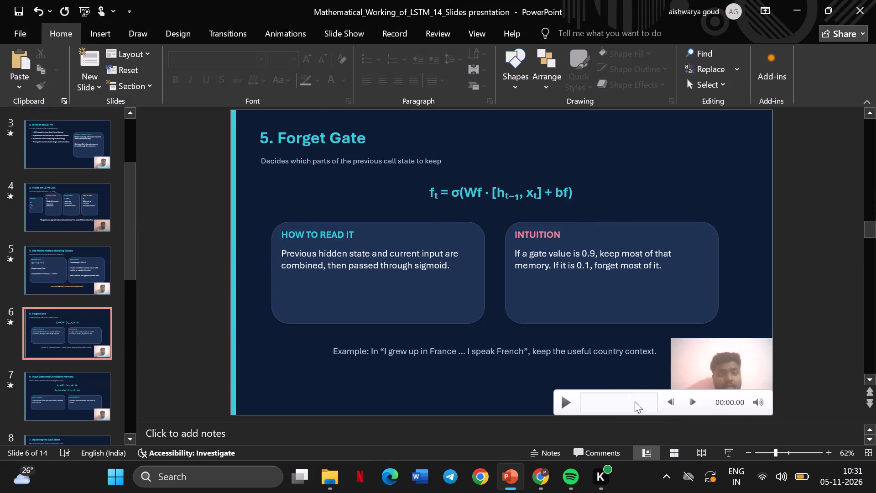
right_click(729, 371)
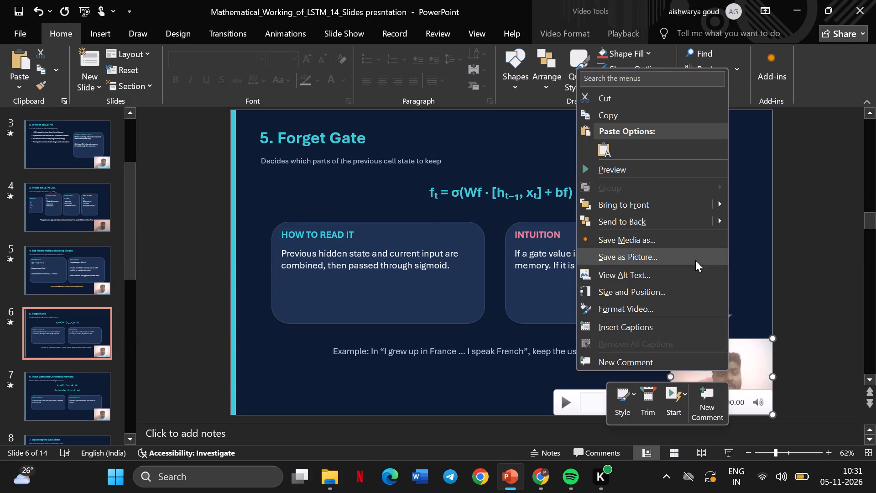
click(685, 243)
key(Return)
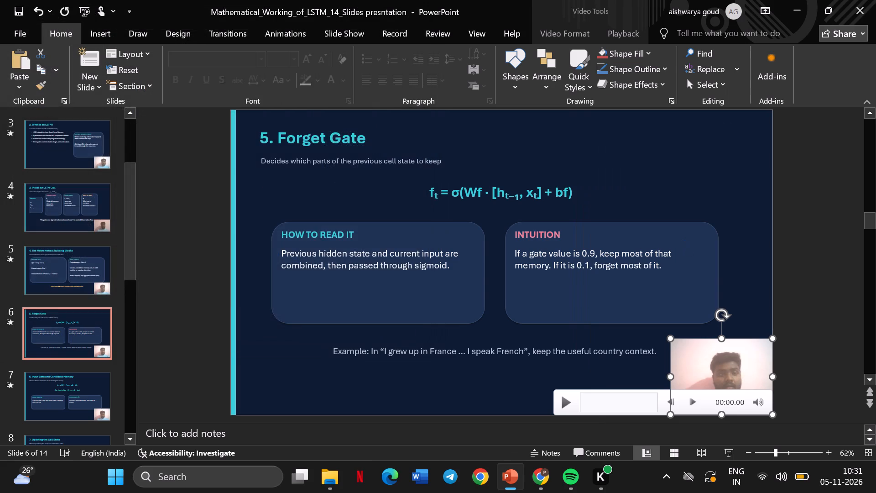
Save the webcam video on slide 7, "Input Gate and Candidate Memory", as a media file in Downloads under its suggested name.
click(825, 237)
key(Down)
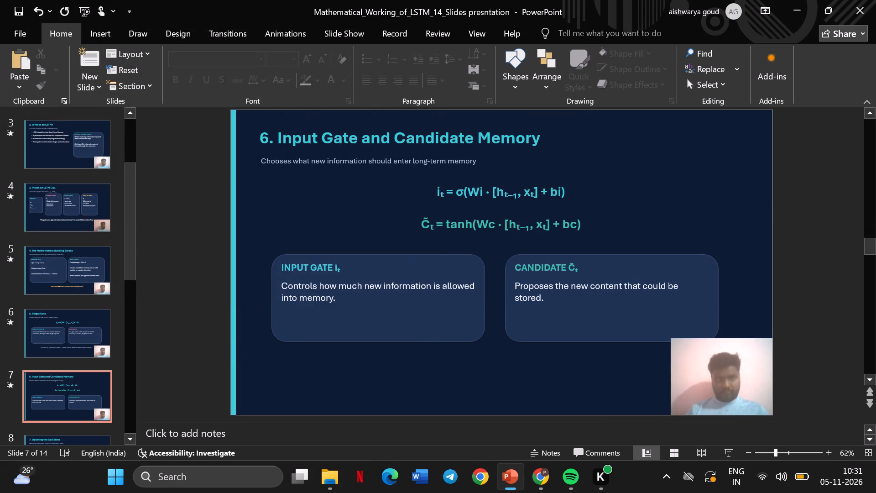
click(748, 365)
right_click(748, 365)
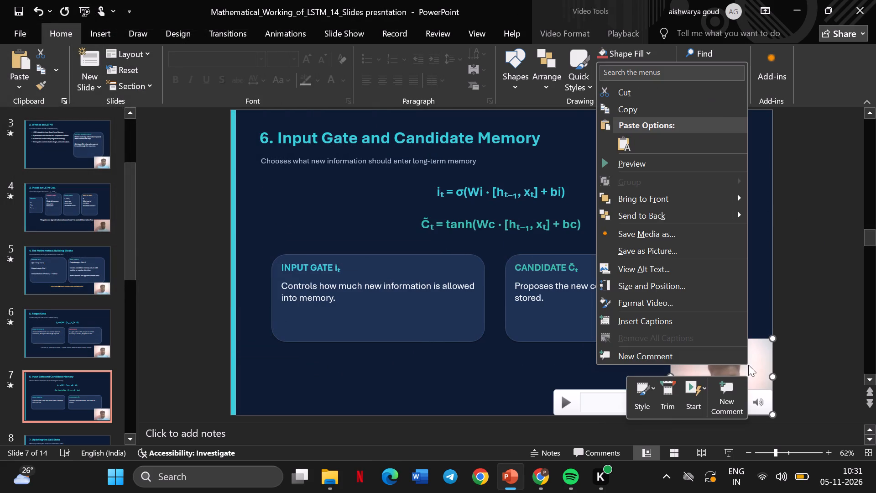
click(694, 231)
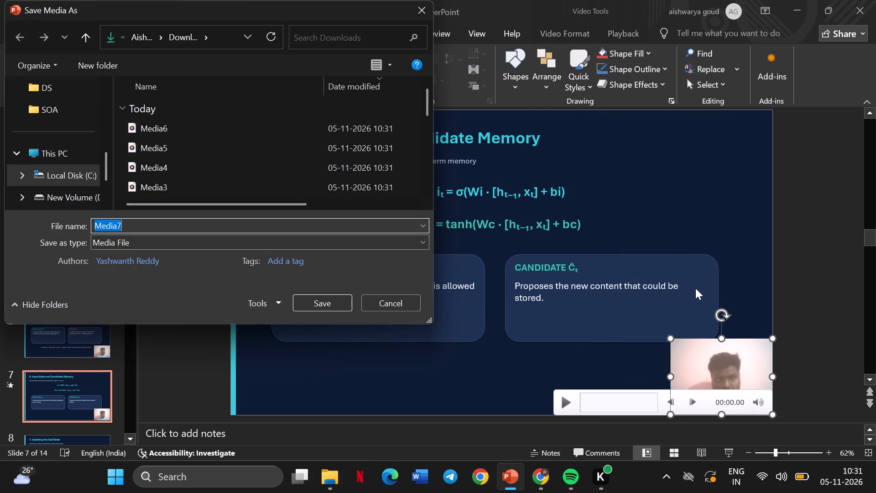
key(Return)
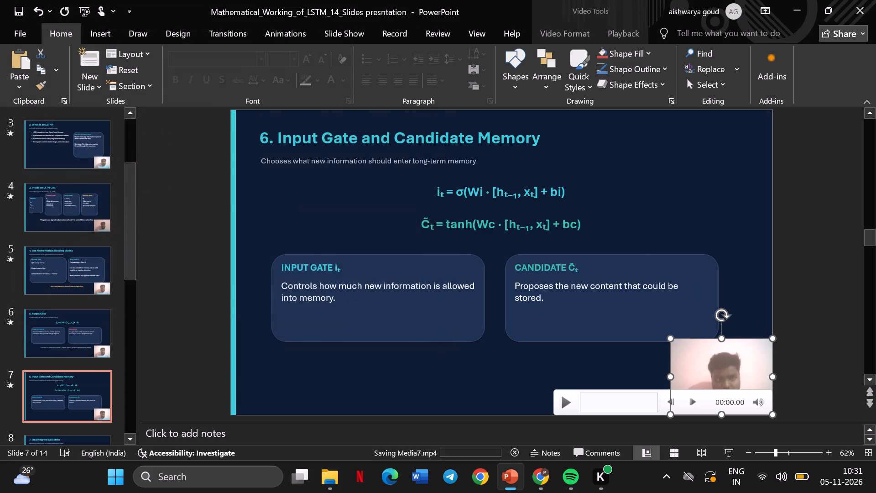
Save the webcam video on slide 8, "Updating the Cell State", as a media file under its suggested name.
click(814, 284)
key(Down)
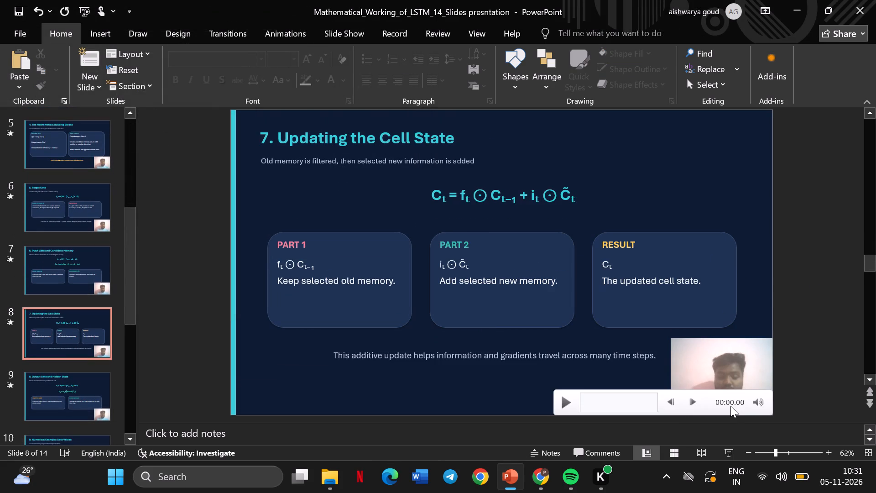
right_click(712, 374)
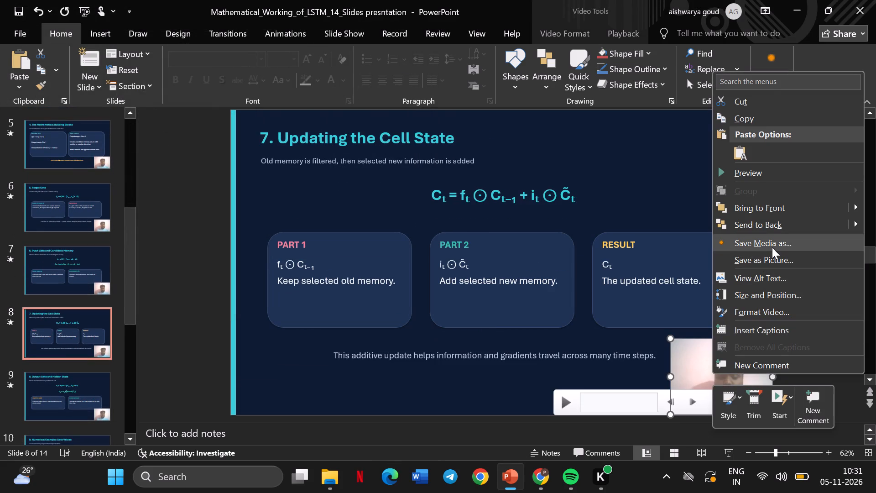
click(772, 247)
key(Return)
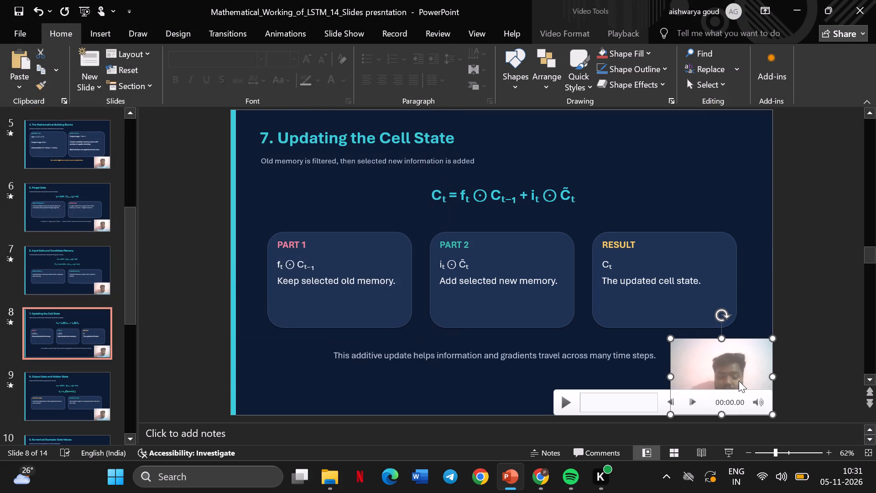
Save the webcam video on slide 9, "Output Gate and Hidden State", as a media file in Downloads under its suggested name.
click(815, 343)
key(Down)
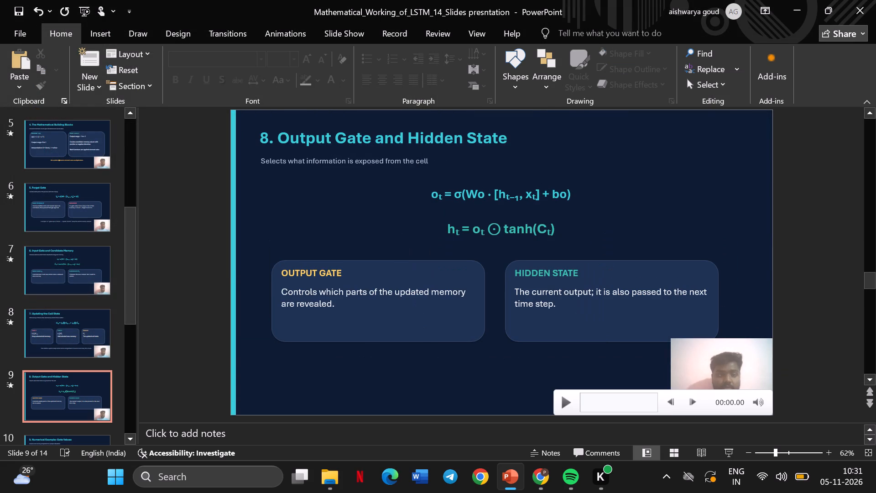
click(702, 378)
right_click(702, 378)
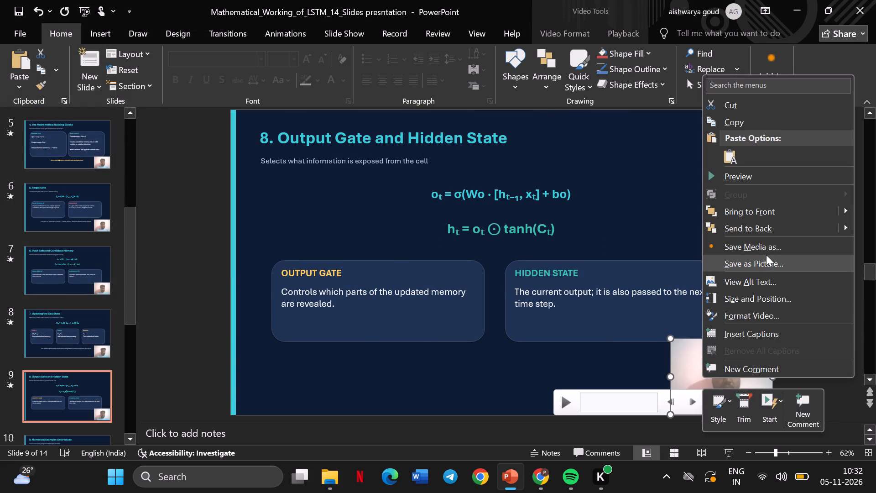
click(763, 250)
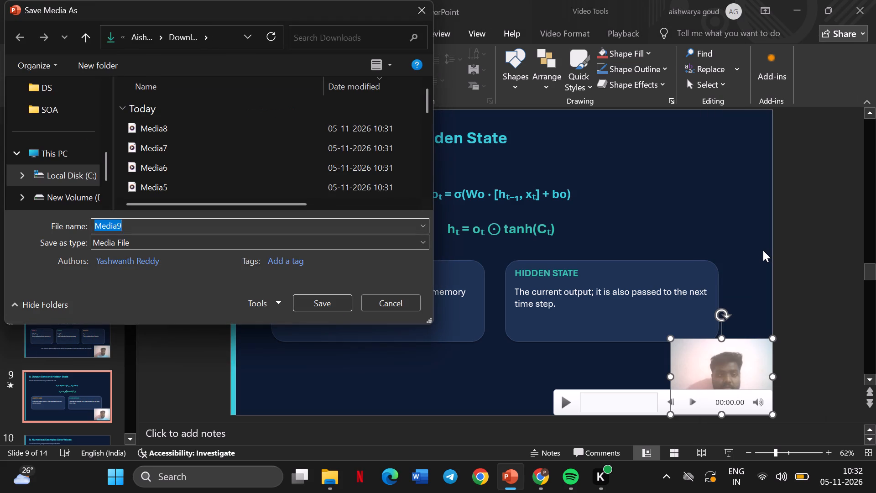
key(Return)
Save the webcam video on slide 10, "Numerical Example: Gate Values", as a media file under its suggested name.
click(834, 328)
key(Down)
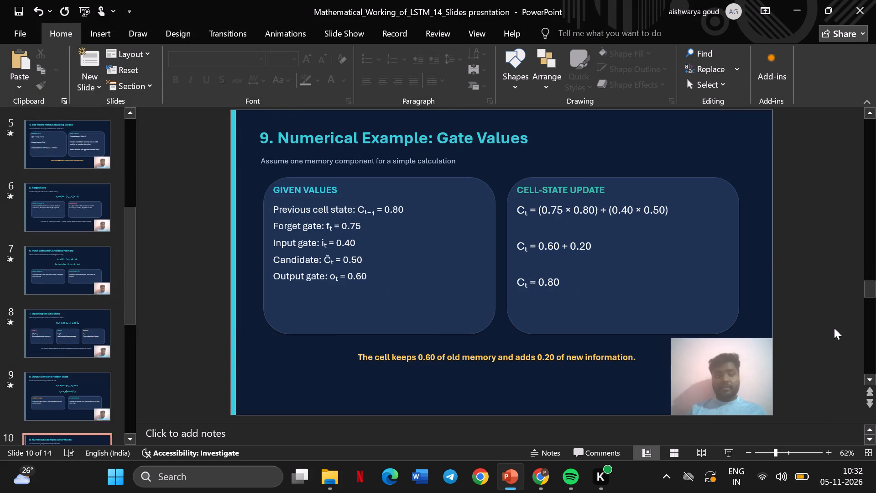
click(696, 373)
right_click(696, 373)
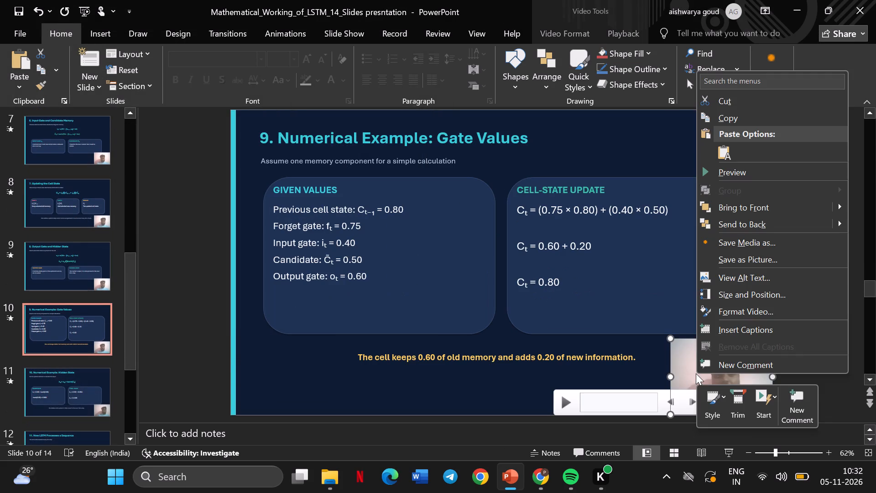
click(770, 242)
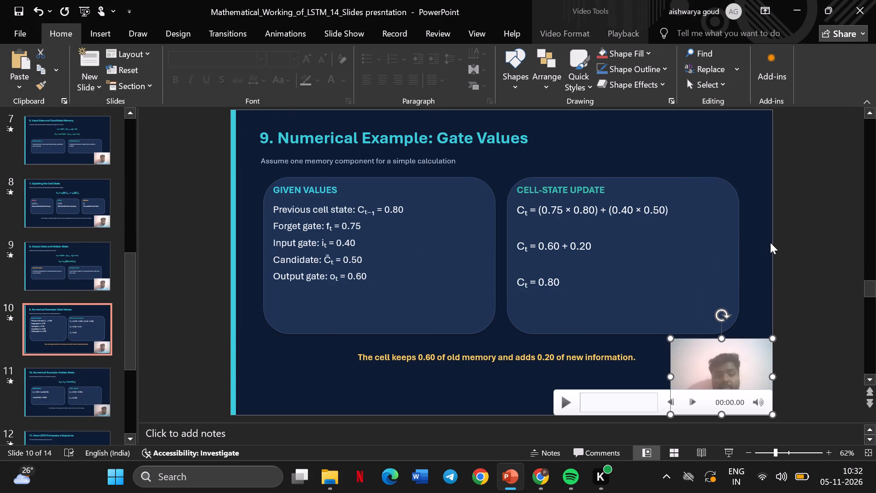
key(Return)
Switch to File Explorer and check the exported media files in the Downloads folder, then return to the presentation.
scroll(3, 210, left, 1)
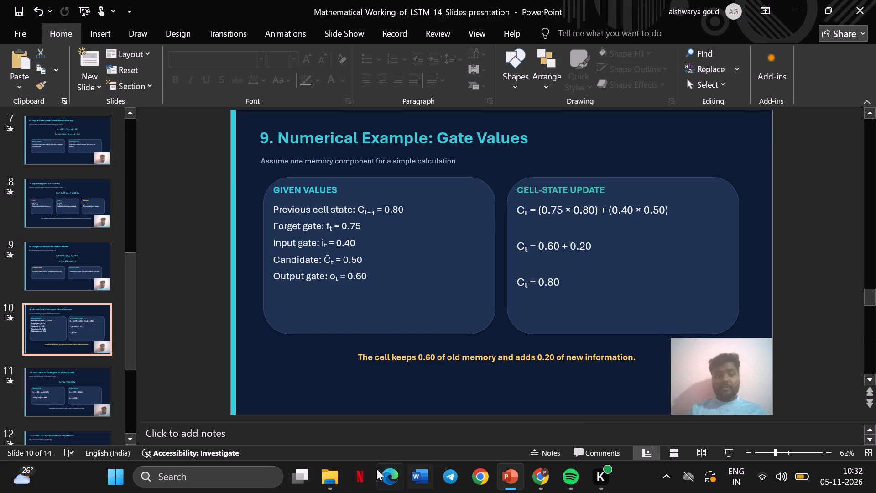
click(337, 477)
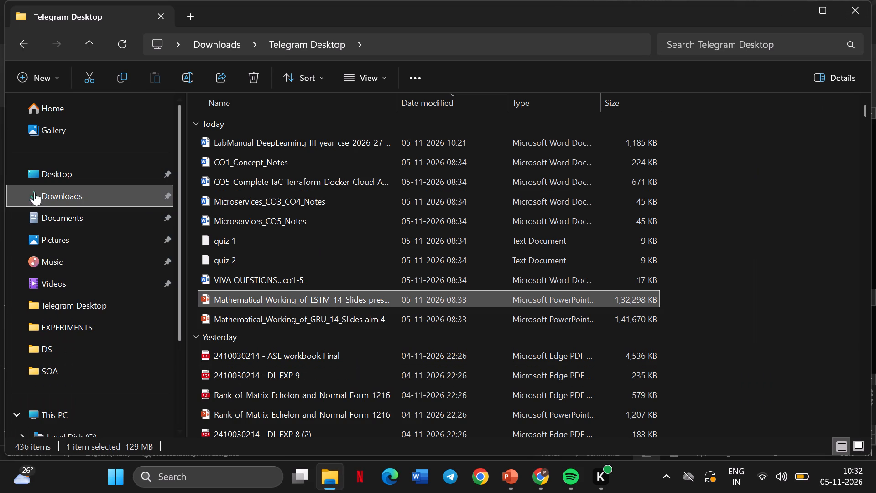
double_click(24, 189)
double_click(50, 192)
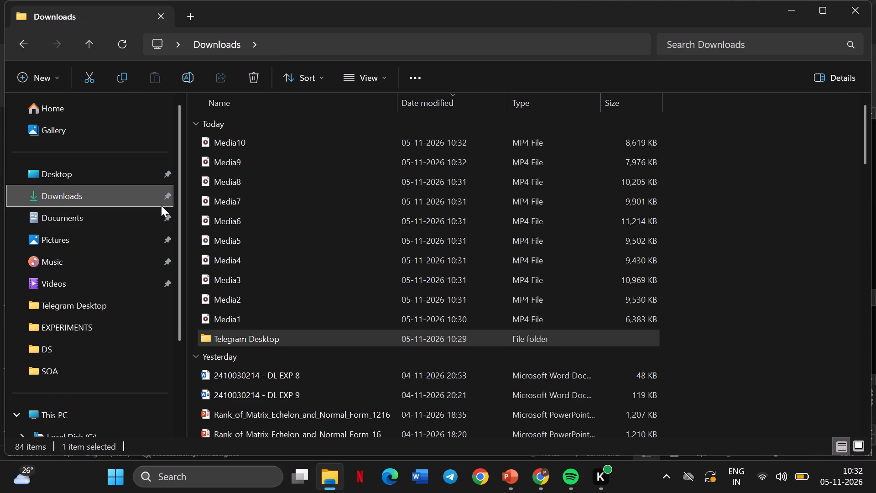
click(793, 14)
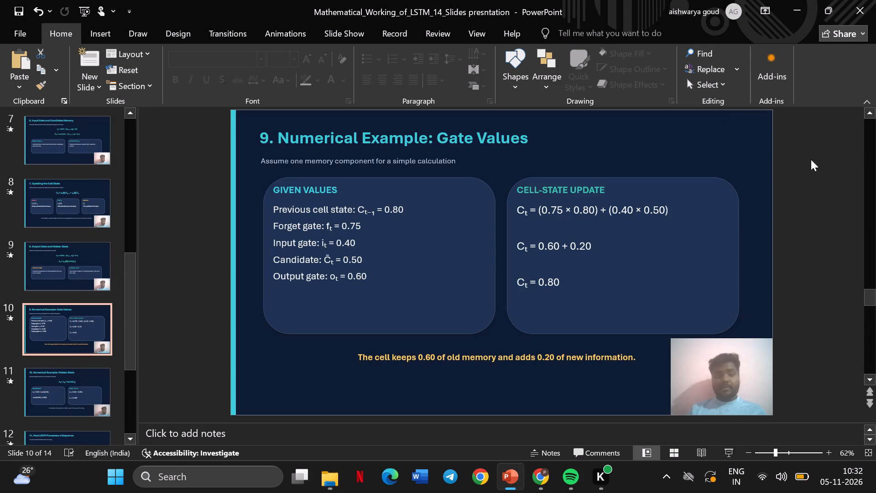
Save the webcam video on slide 11, "Numerical Example: Hidden State", as a media file.
click(839, 244)
key(Down)
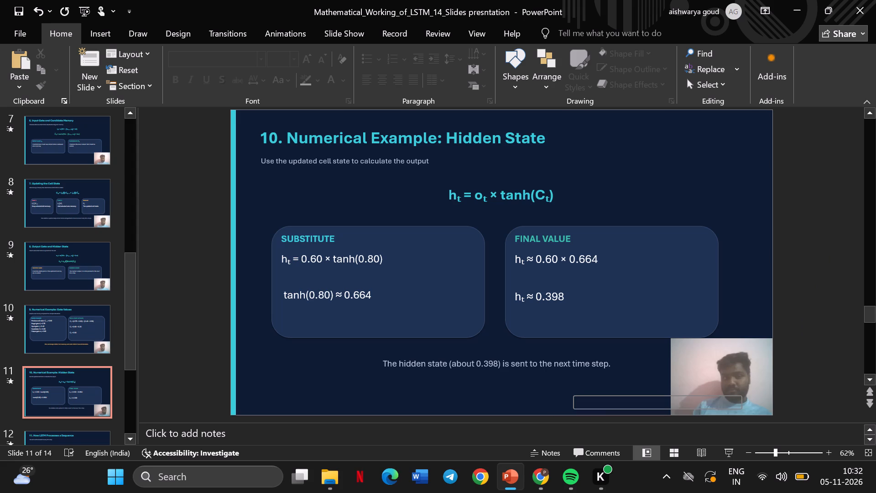
scroll(40, 288, up, 18)
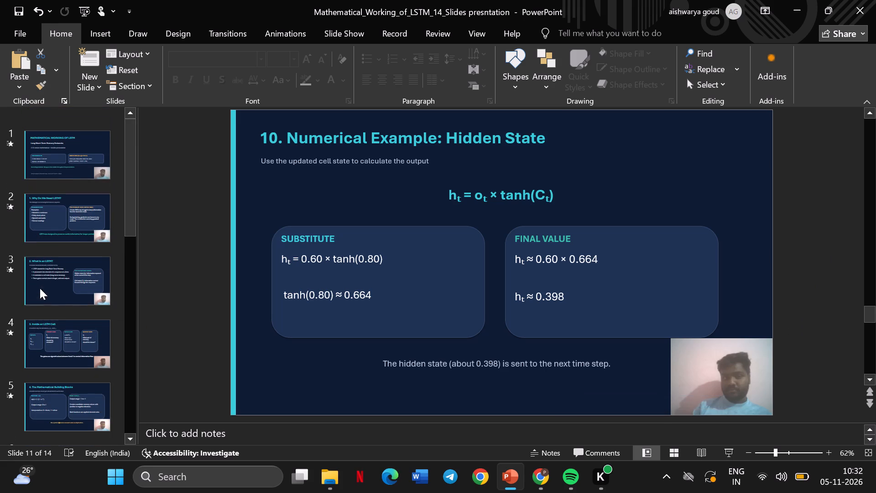
scroll(87, 331, down, 1)
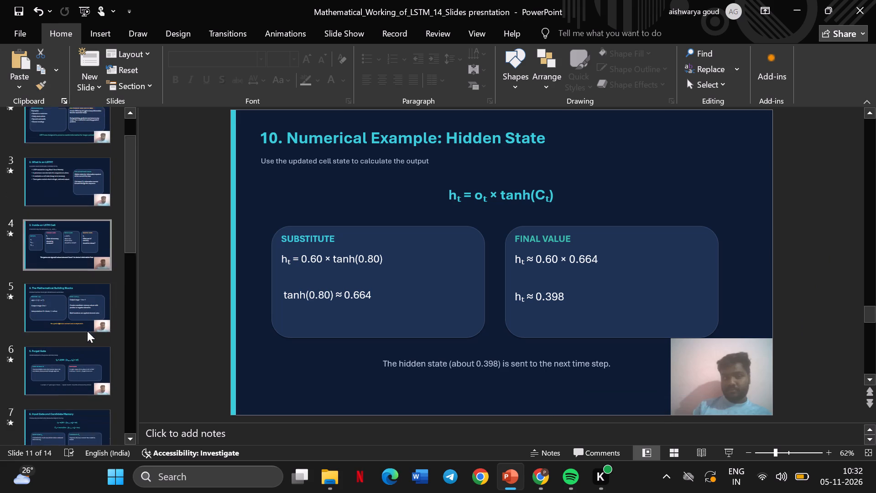
scroll(87, 331, down, 5)
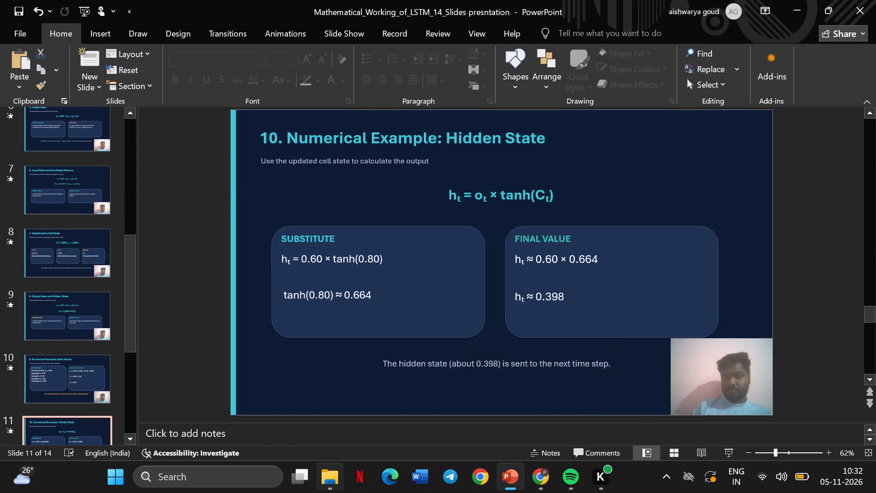
click(717, 377)
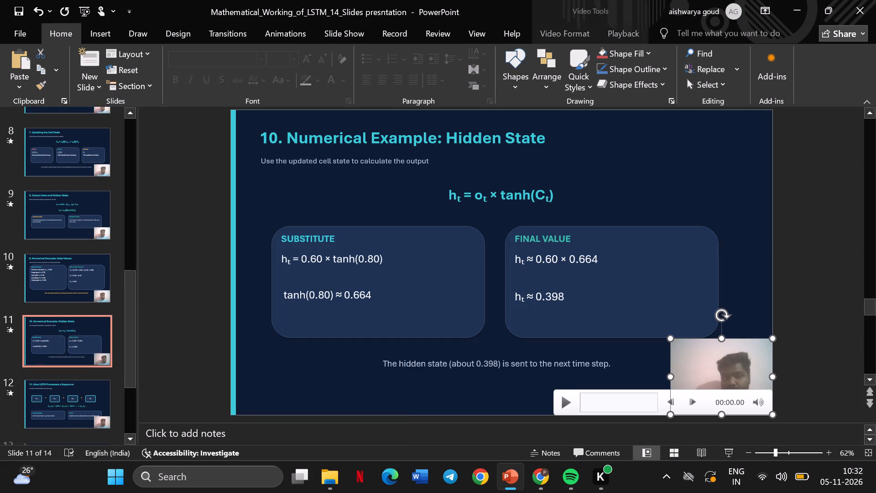
right_click(716, 376)
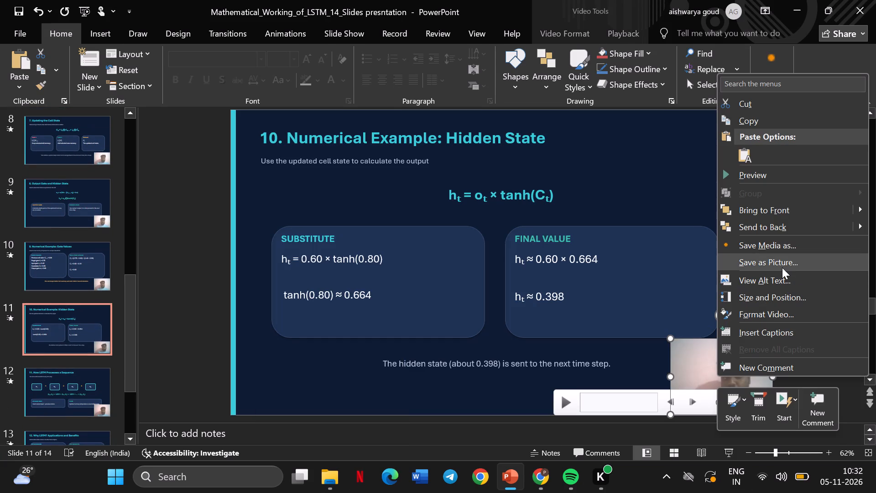
Save the webcam video on slide 11, "Numerical Example: Hidden State", as a media file under its suggested name.
click(783, 244)
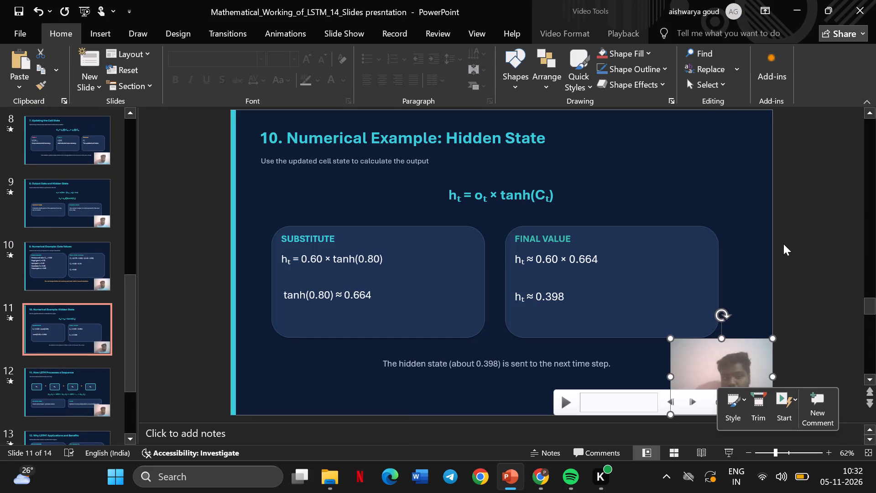
key(Return)
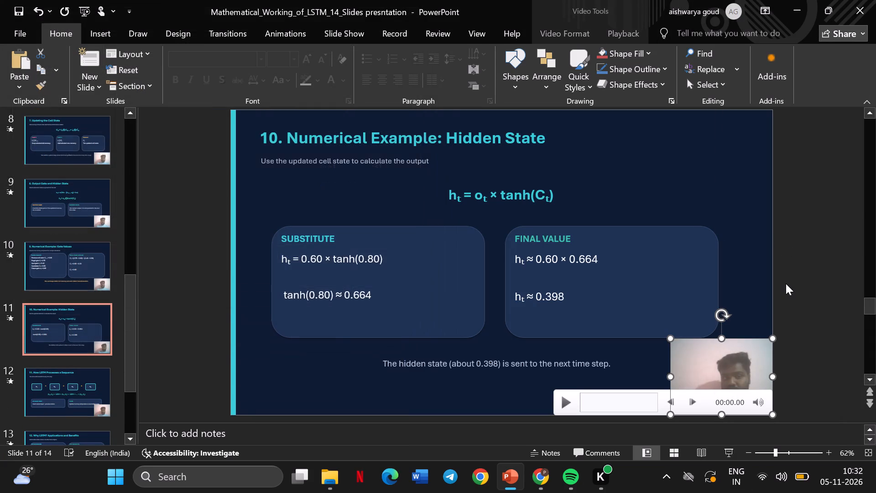
Save the webcam video on slide 12, "How LSTM Processes a Sequence", as a media file in Downloads under its suggested name.
click(816, 273)
key(Down)
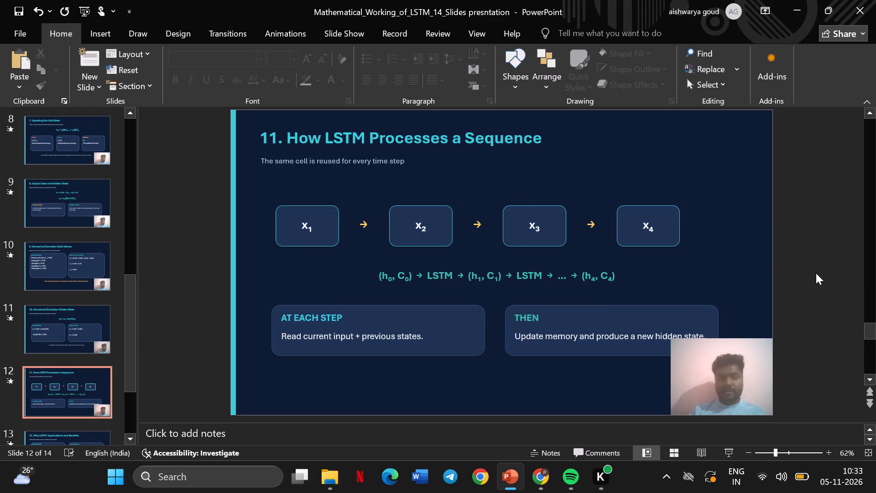
click(740, 361)
right_click(730, 358)
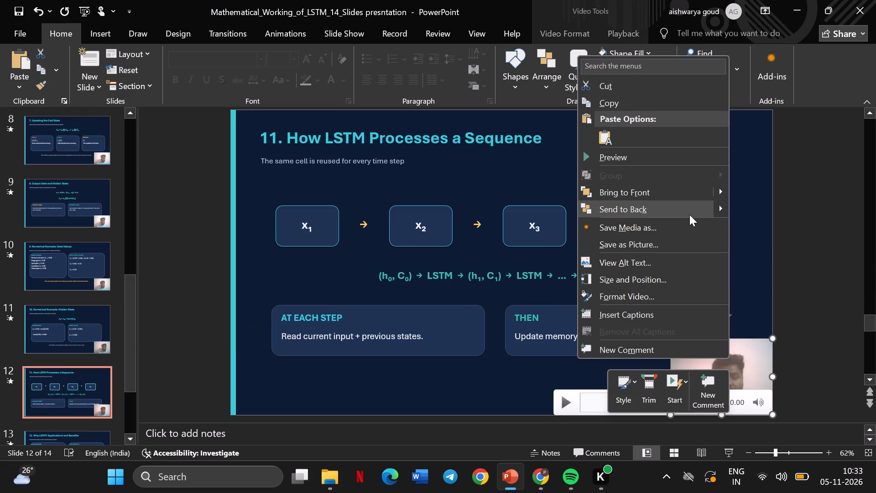
click(686, 229)
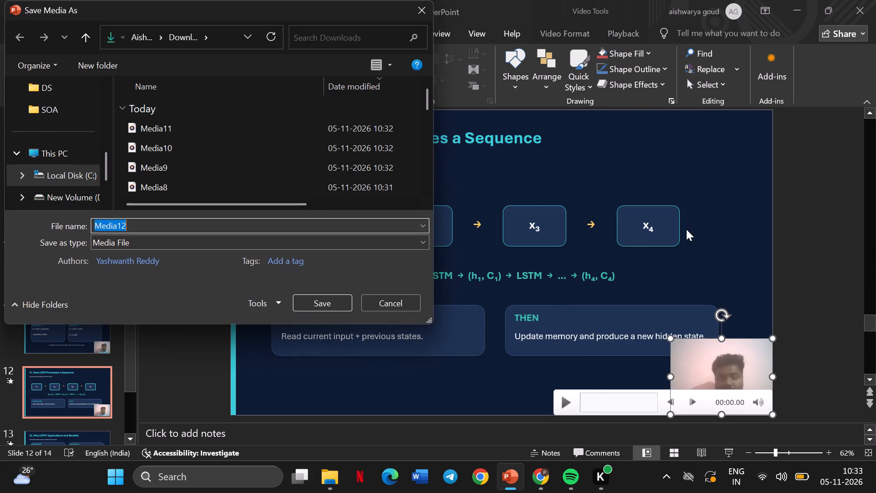
key(Return)
Save the webcam video on slide 13, "Why LSTM? Applications and Benefits", as a media file under its suggested name.
click(815, 262)
key(Down)
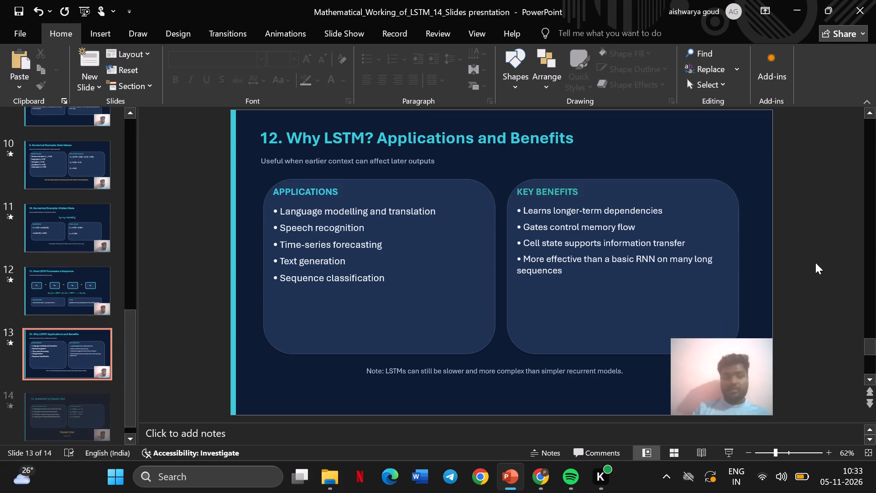
click(757, 382)
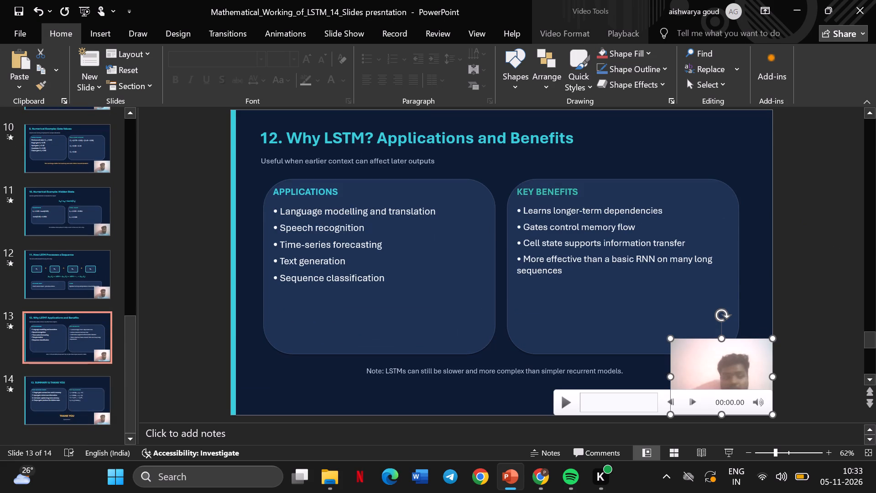
right_click(755, 352)
click(709, 216)
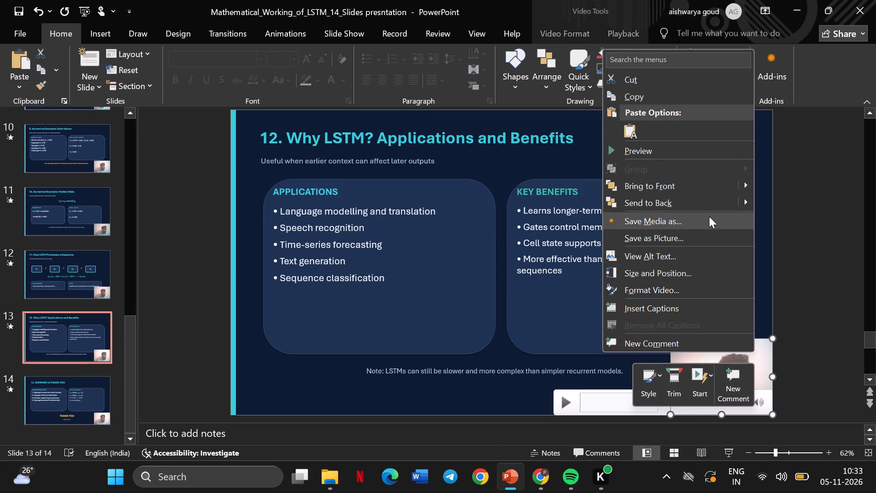
key(Return)
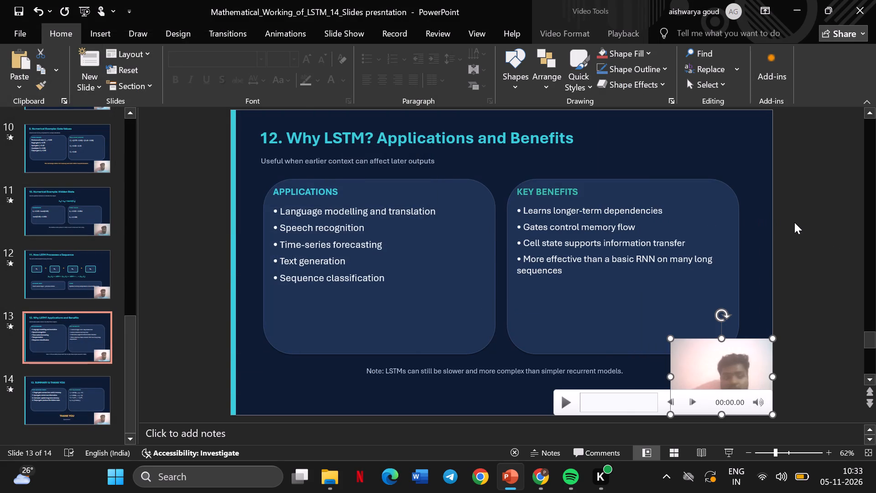
Save the webcam video on slide 14, "Summary & Thank You", as a media file under its suggested name.
click(794, 222)
key(Down)
click(697, 353)
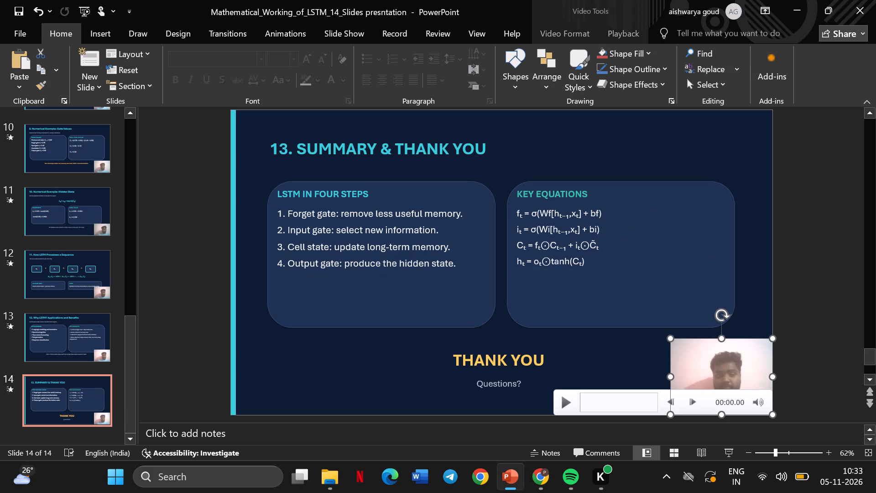
right_click(697, 353)
click(743, 230)
key(Return)
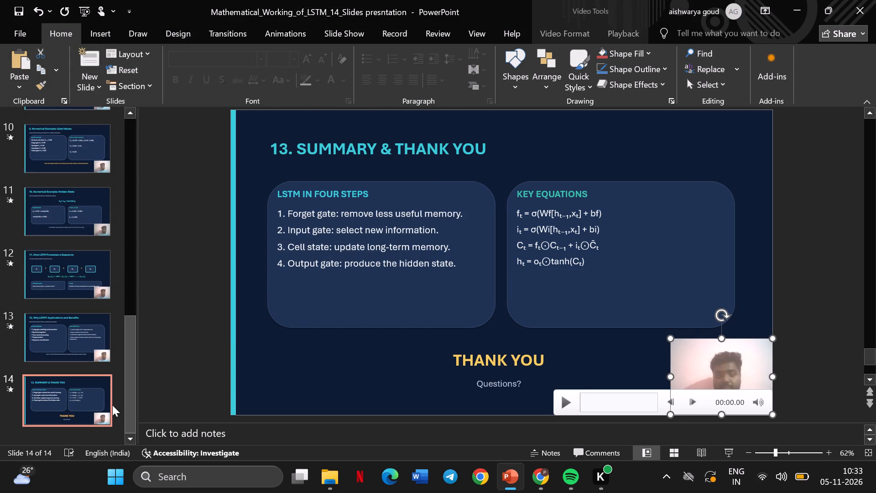
scroll(62, 397, down, 4)
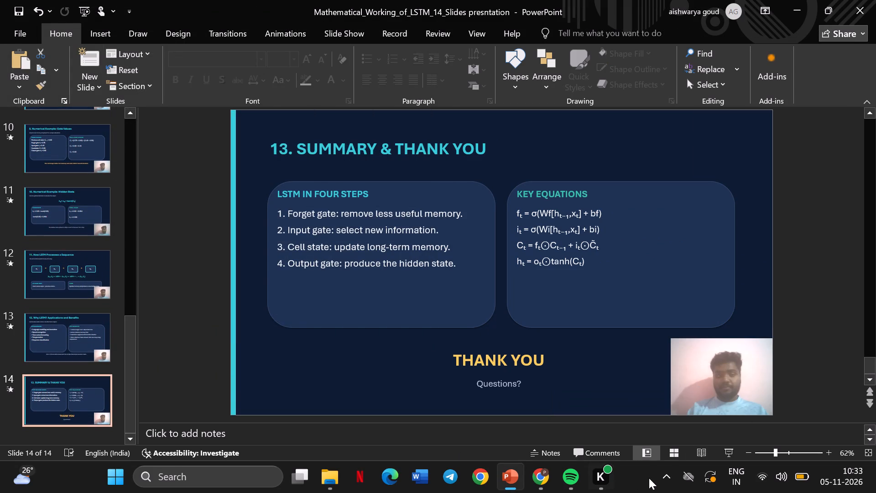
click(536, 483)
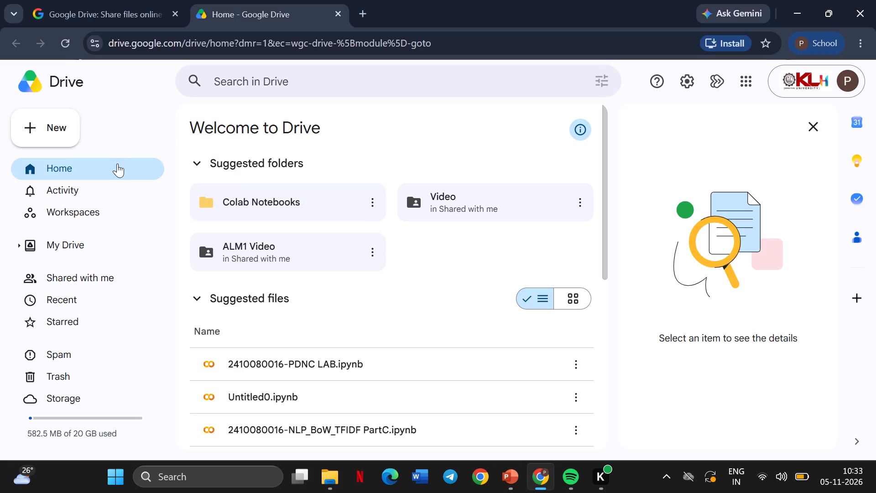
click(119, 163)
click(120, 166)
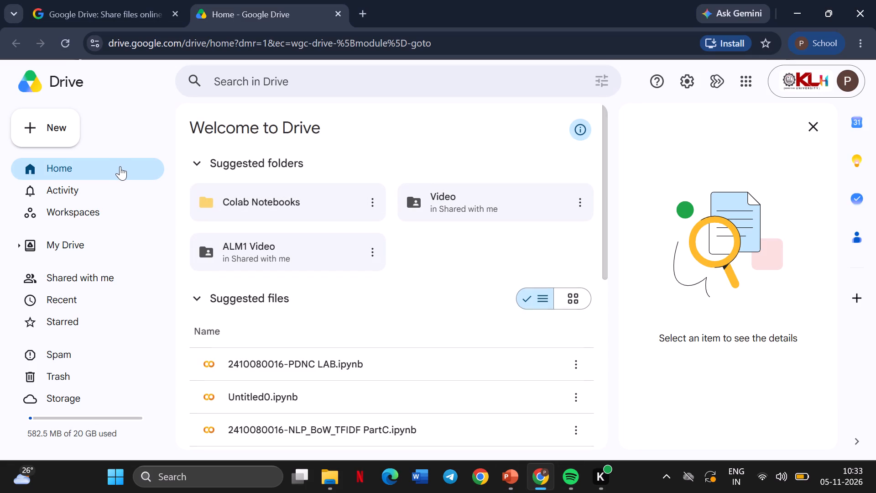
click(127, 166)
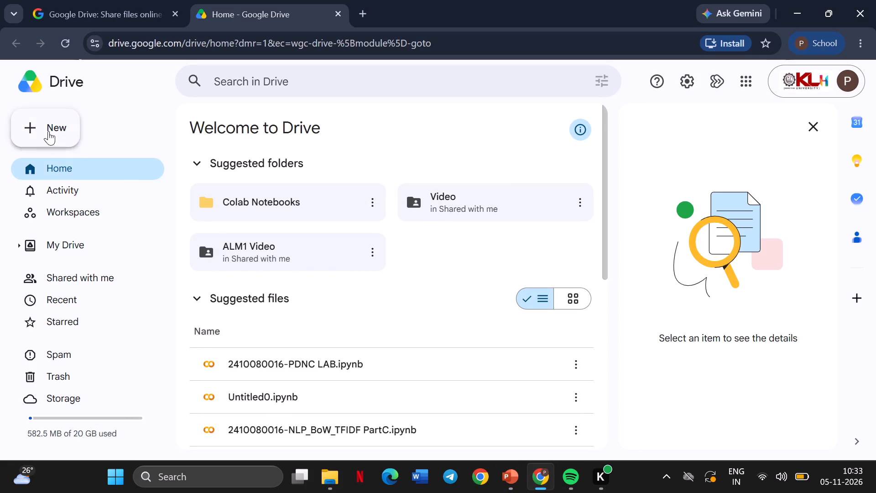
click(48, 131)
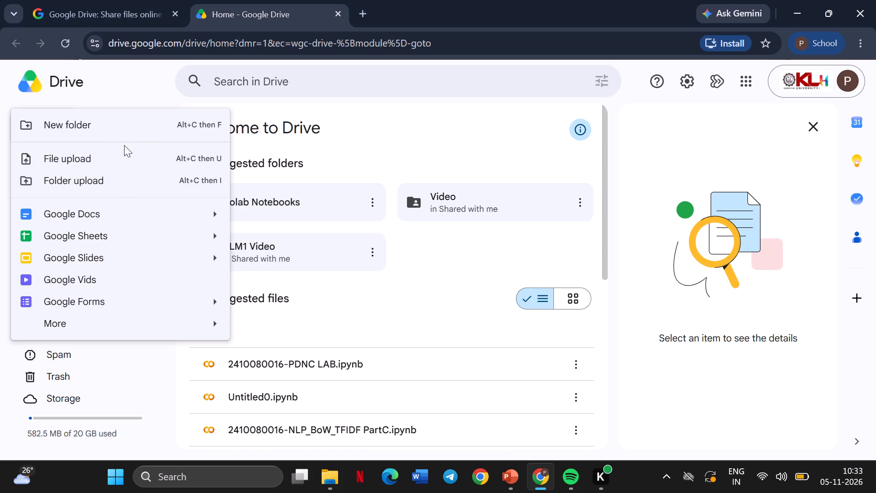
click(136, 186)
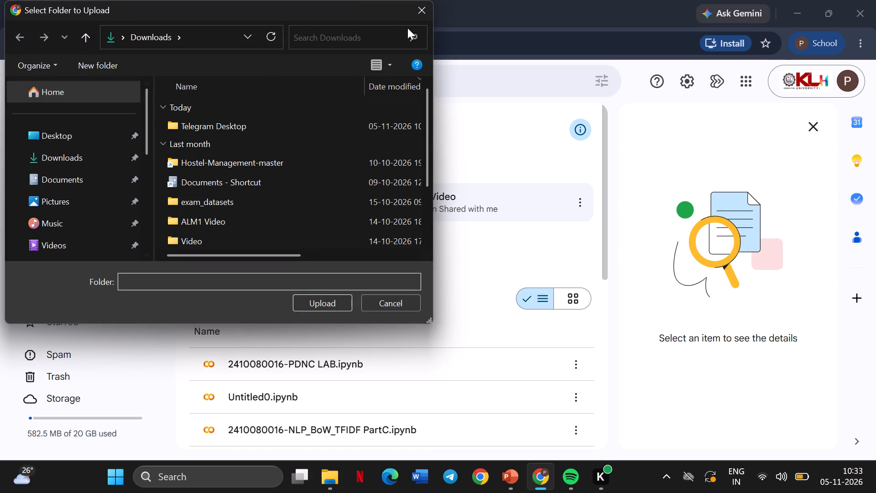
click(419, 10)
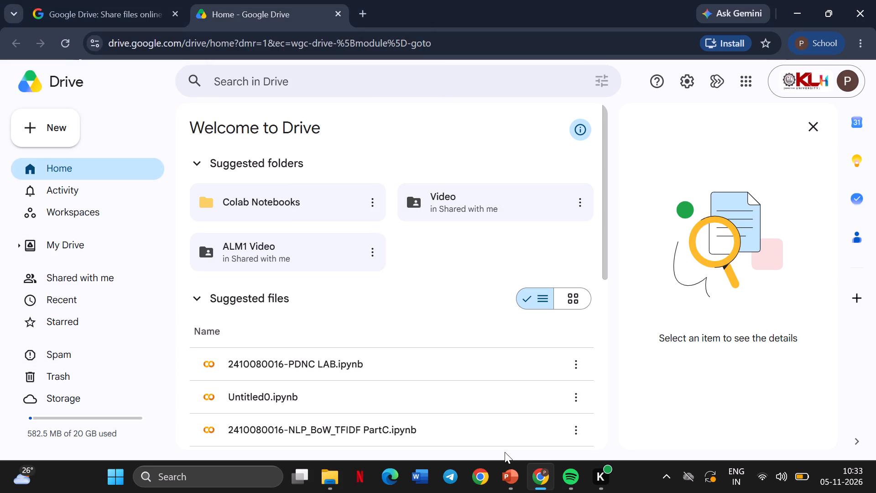
Return to the LSTM presentation in PowerPoint and view its title slide.
click(323, 484)
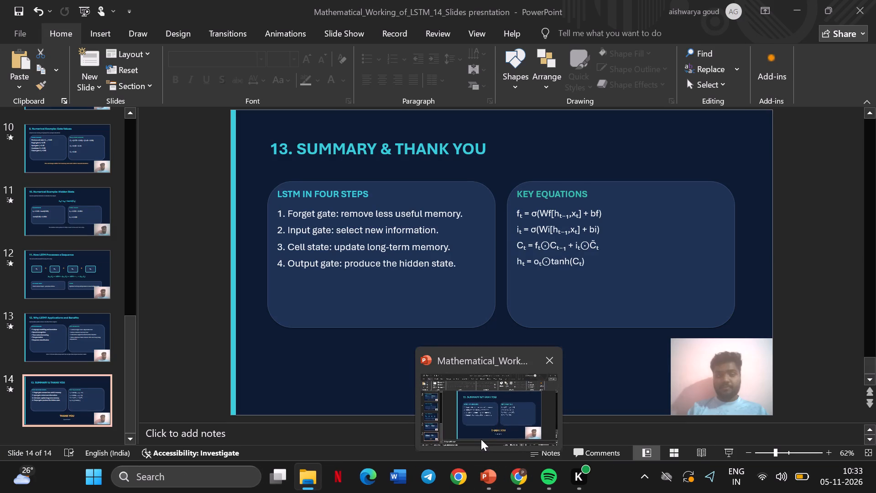
click(481, 439)
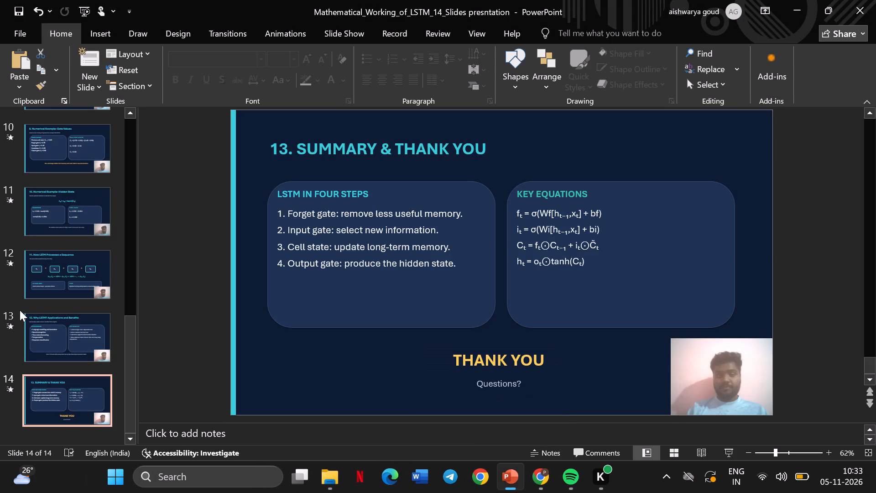
scroll(20, 310, up, 9)
right_click(63, 142)
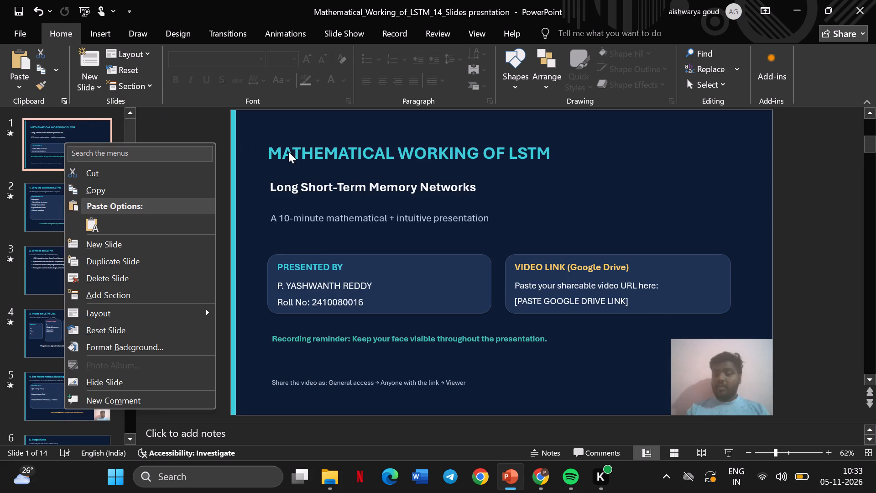
click(372, 163)
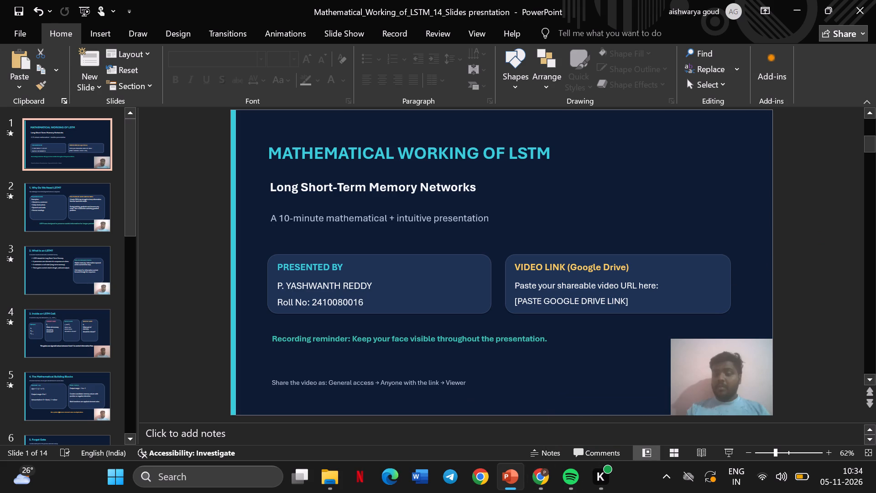
Switch to File Explorer and create a new folder in Downloads, entering "Mathematica working of LST" as its name.
click(328, 472)
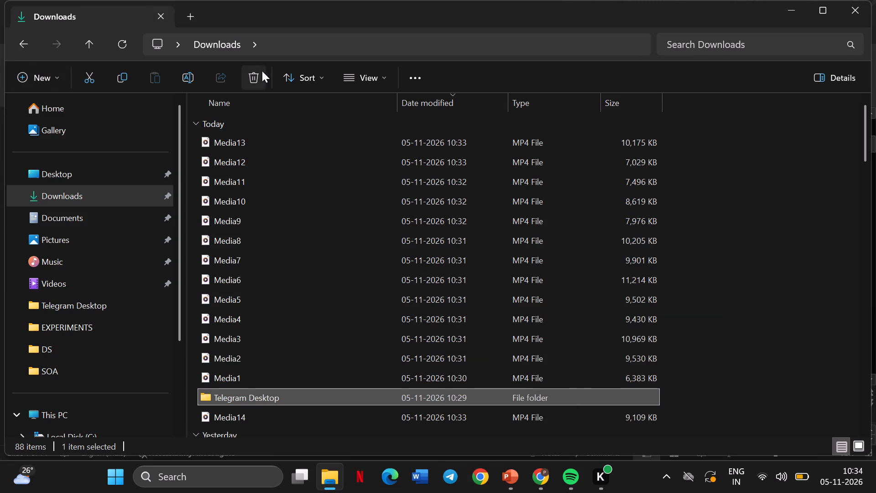
click(51, 81)
click(72, 106)
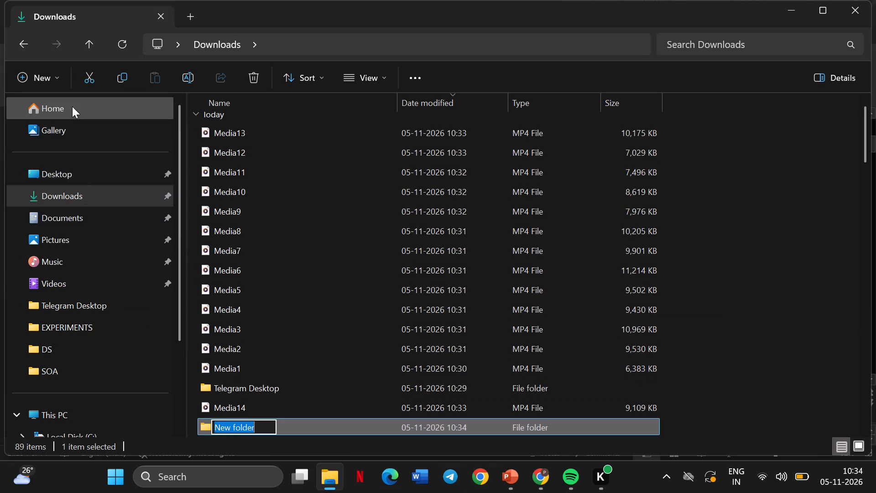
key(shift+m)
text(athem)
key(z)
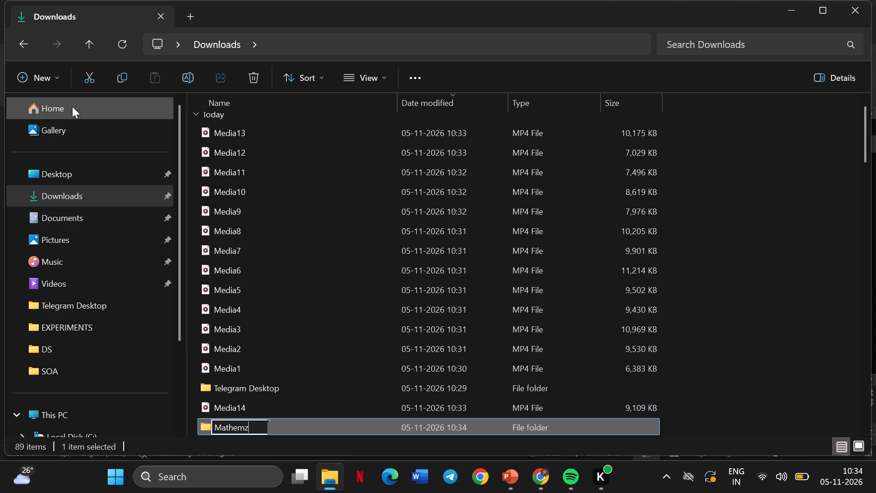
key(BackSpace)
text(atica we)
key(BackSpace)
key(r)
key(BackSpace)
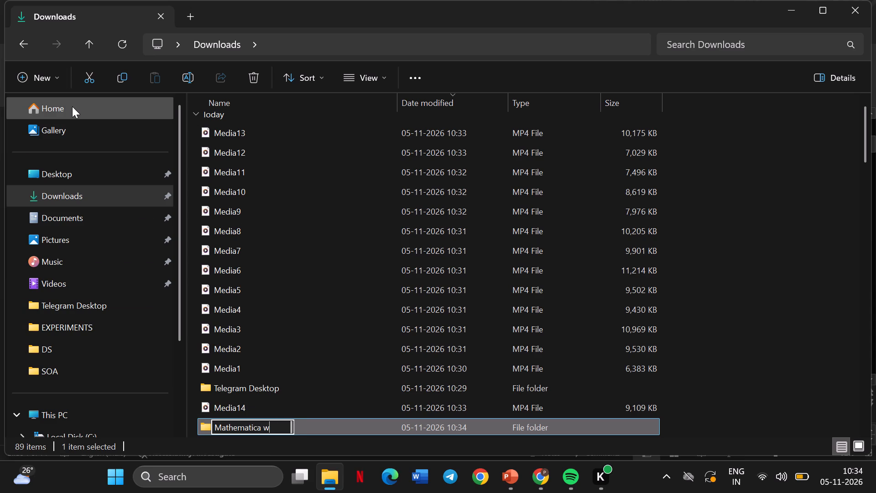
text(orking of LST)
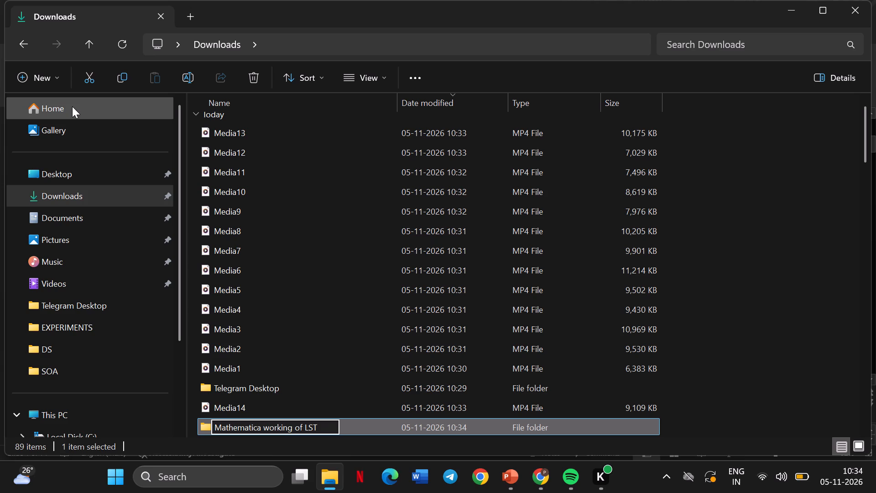
Finish naming the new folder in Downloads as "Mathematica working of LSTM video".
text(M videp)
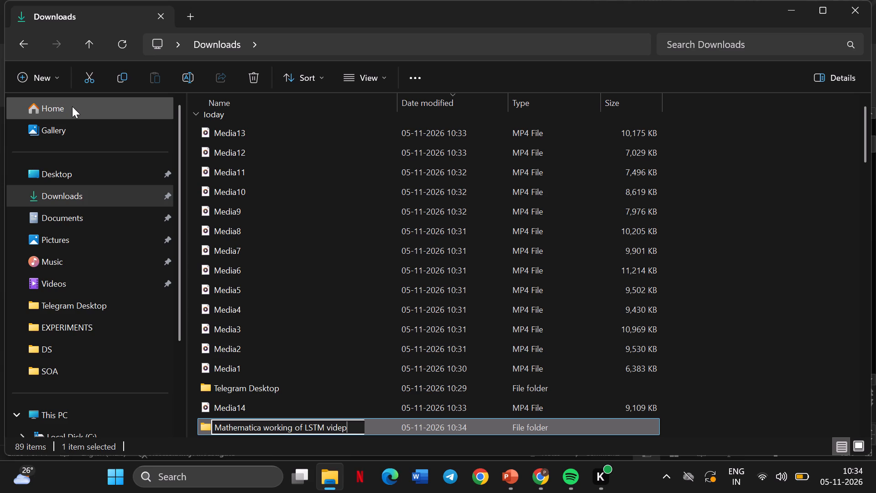
key(BackSpace)
key(o)
key(Return)
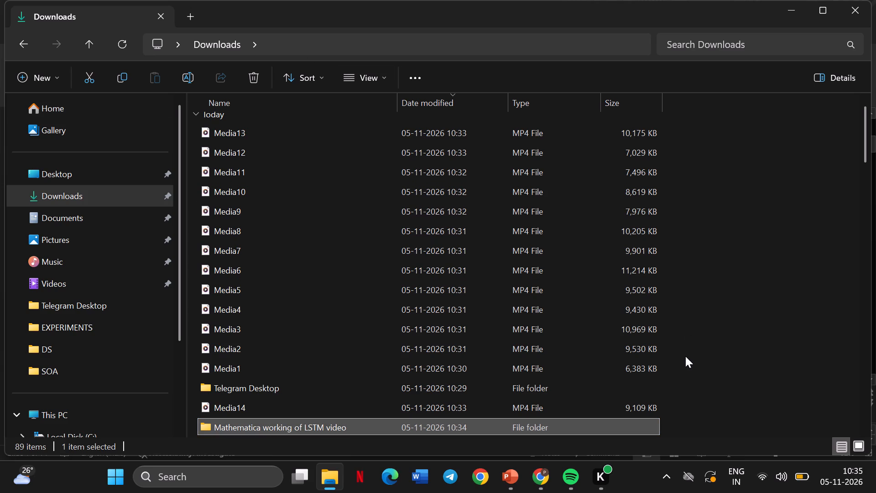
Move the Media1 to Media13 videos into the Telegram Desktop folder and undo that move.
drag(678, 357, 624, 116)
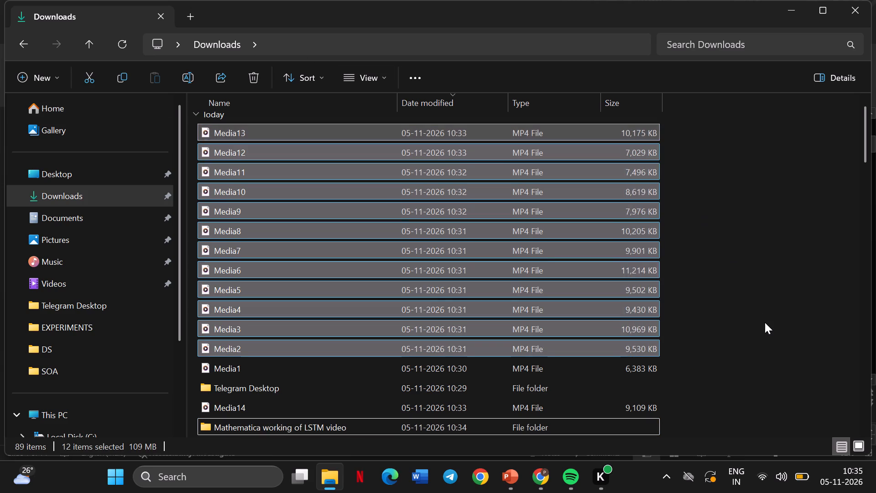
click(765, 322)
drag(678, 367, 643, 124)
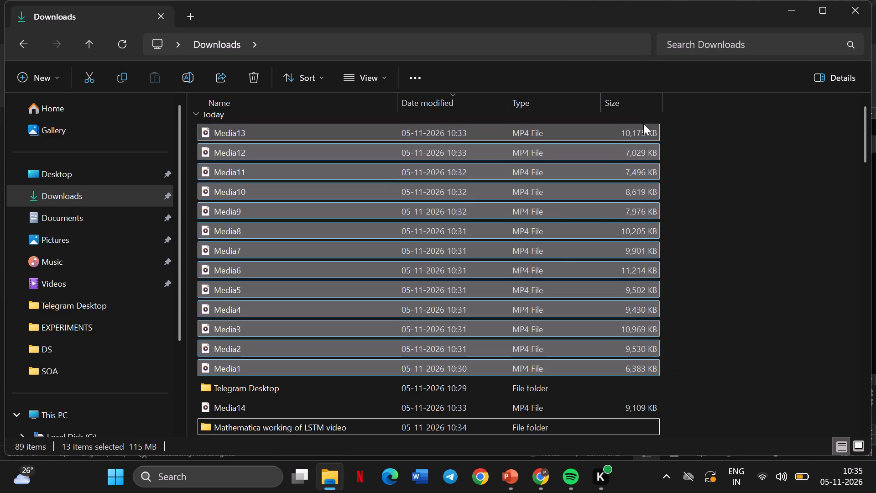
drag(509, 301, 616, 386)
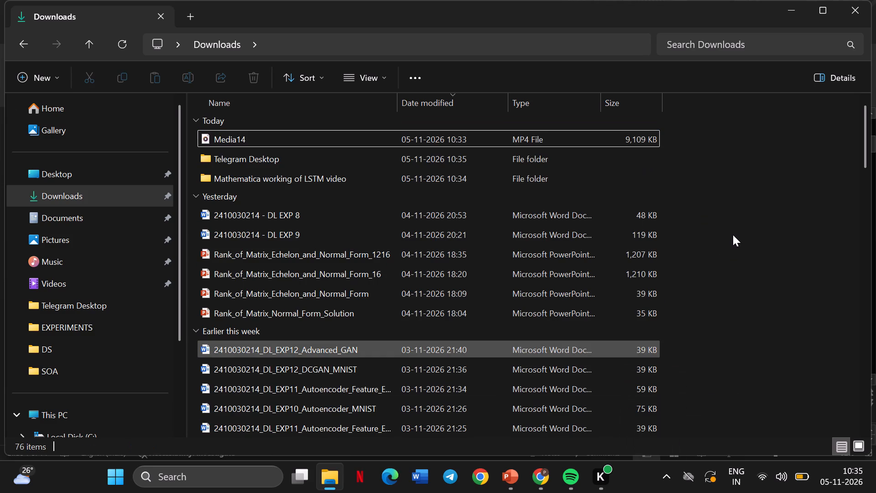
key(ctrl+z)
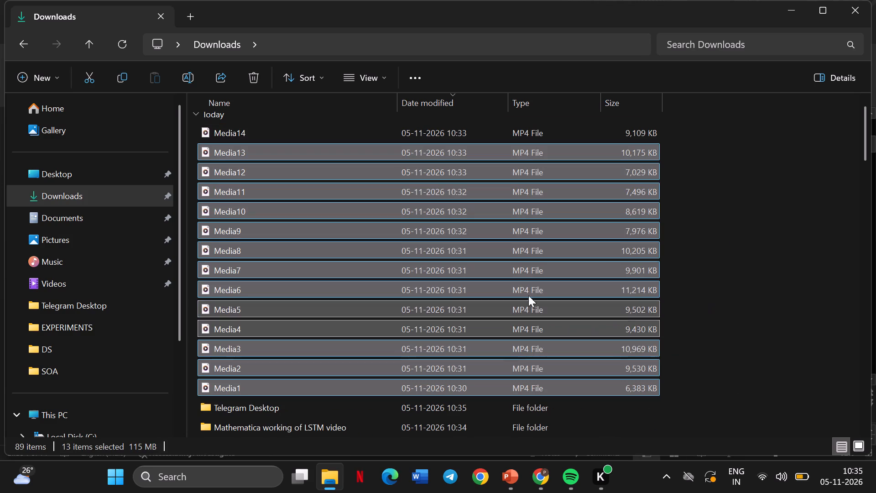
Move all the exported videos, Media1 to Media14, into the "Mathematica working of LSTM video" folder.
drag(524, 262, 499, 428)
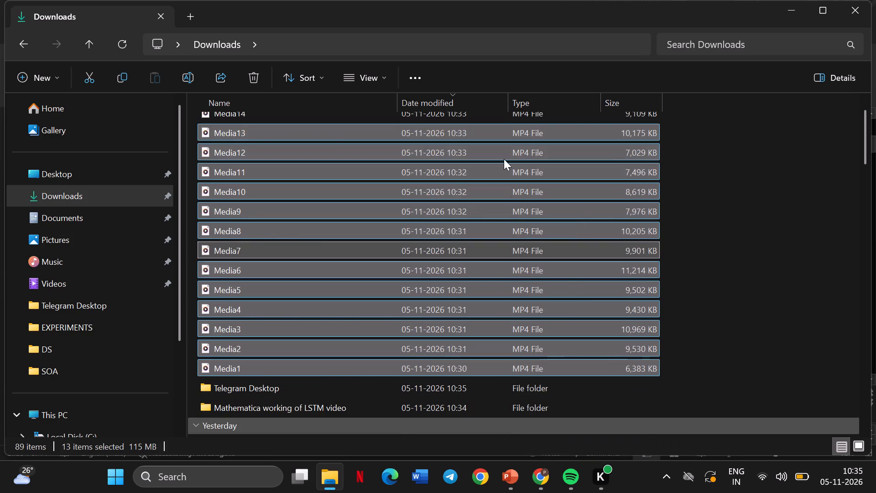
click(506, 111)
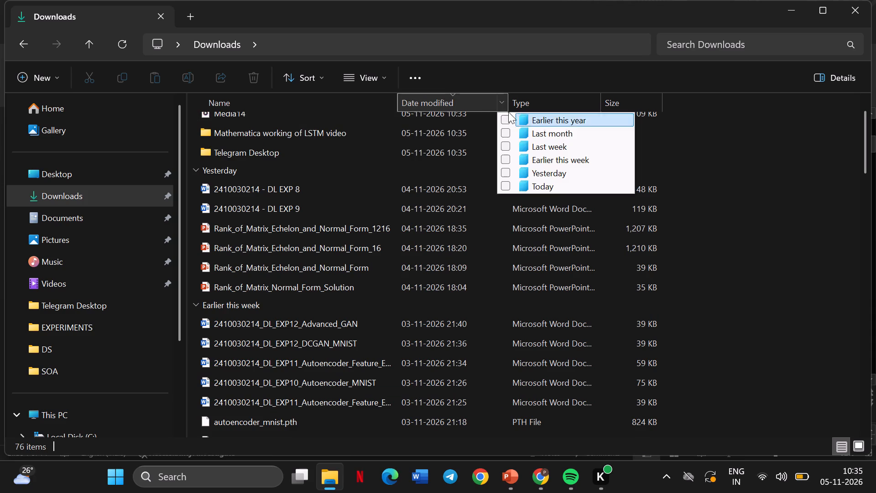
click(721, 131)
drag(642, 117, 492, 128)
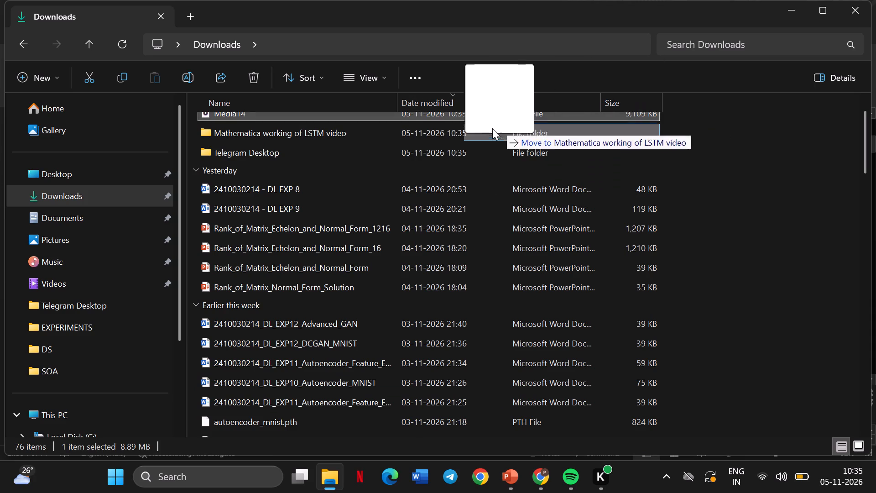
drag(492, 128, 477, 157)
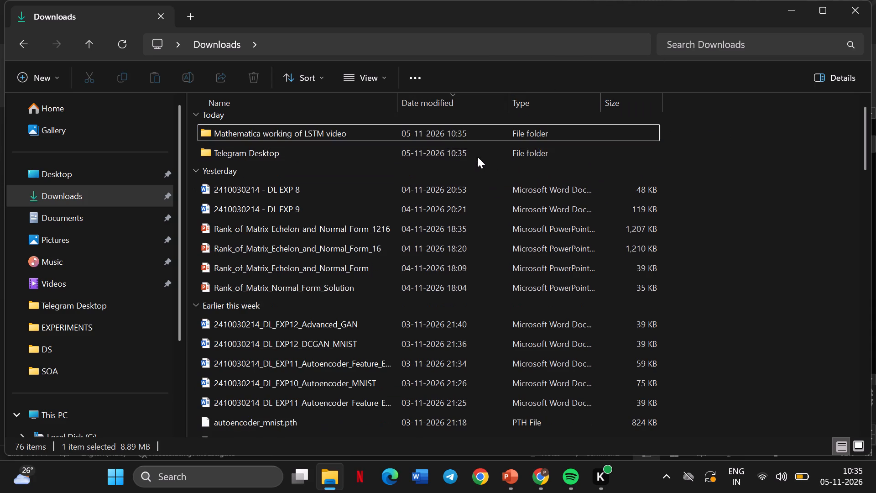
Switch to Google Drive in Chrome and upload the "Mathematica working of LSTM video" folder from Downloads.
click(538, 477)
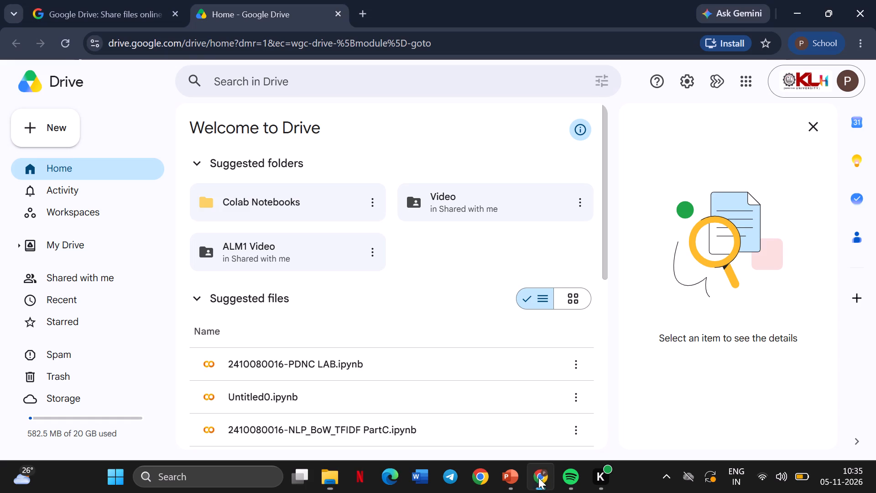
click(21, 115)
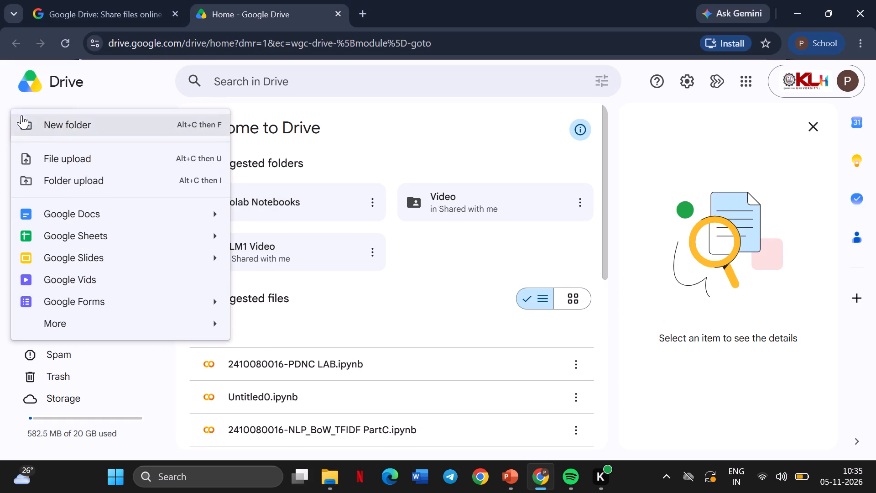
click(83, 184)
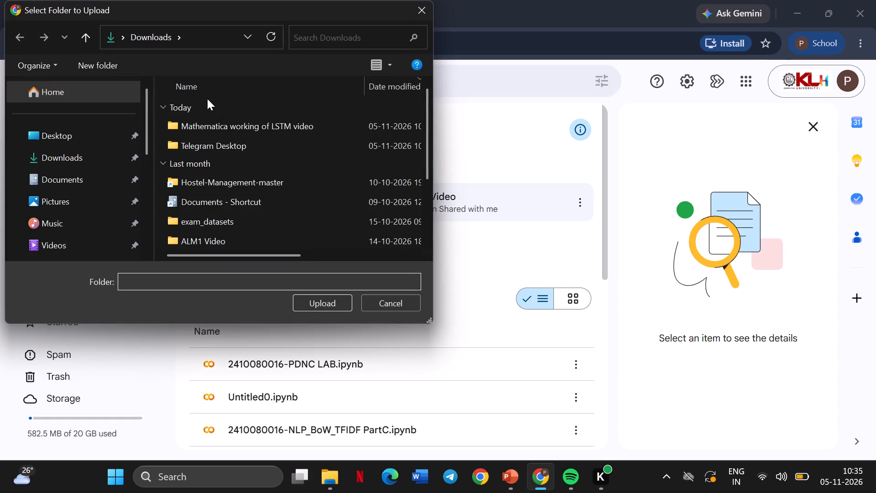
click(210, 131)
click(344, 299)
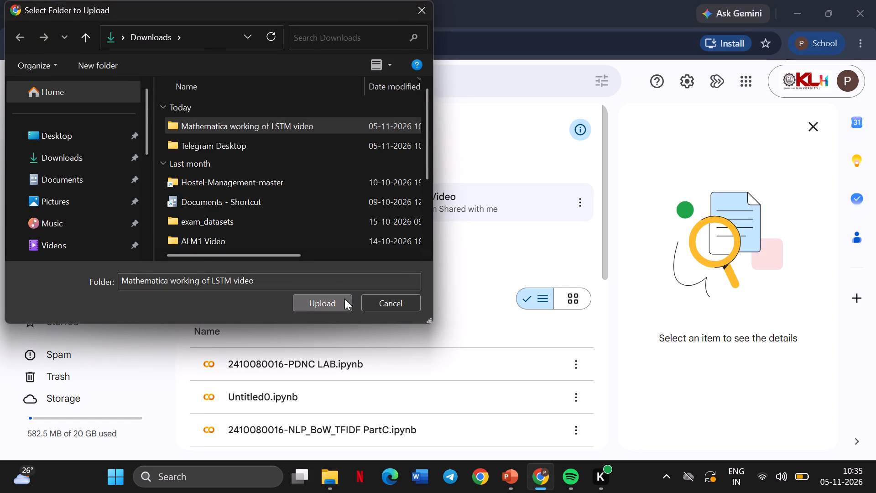
Confirm the upload of the "Mathematica working of LSTM video" folder's files to Drive.
click(503, 143)
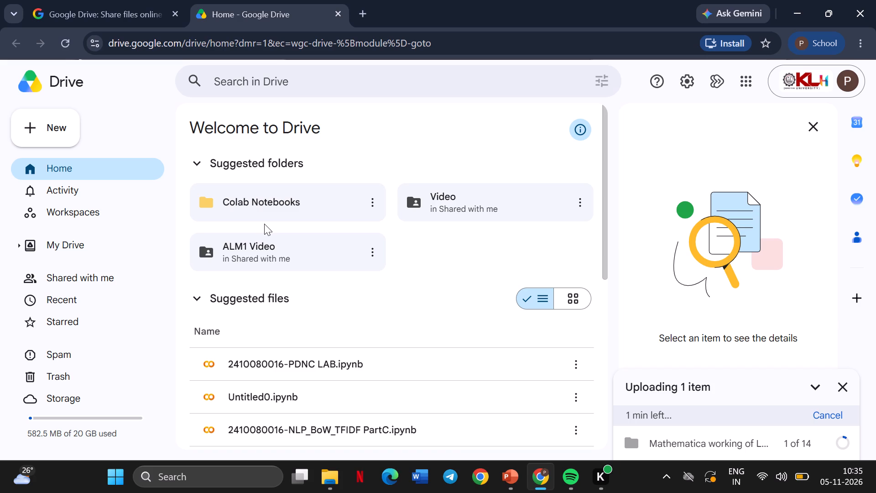
Reload the Drive home page, look over the suggested folders and files, and glance at the presentation before returning to Drive.
scroll(264, 224, up, 2)
click(74, 34)
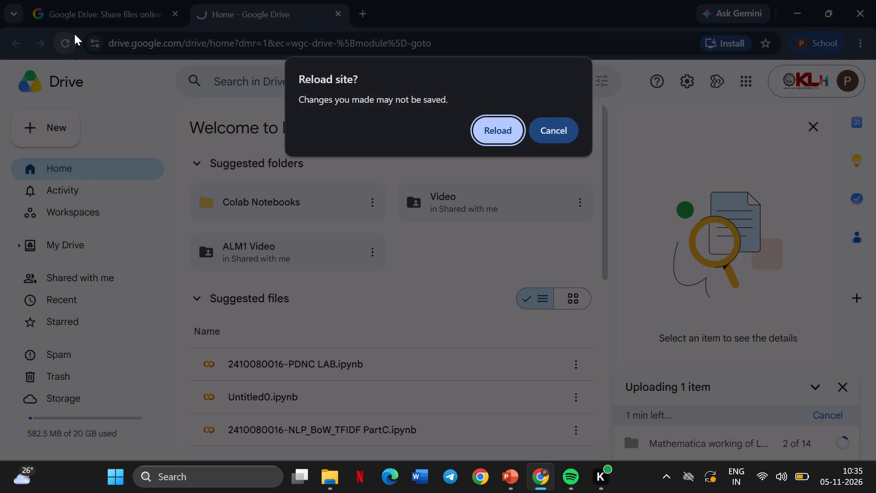
click(506, 139)
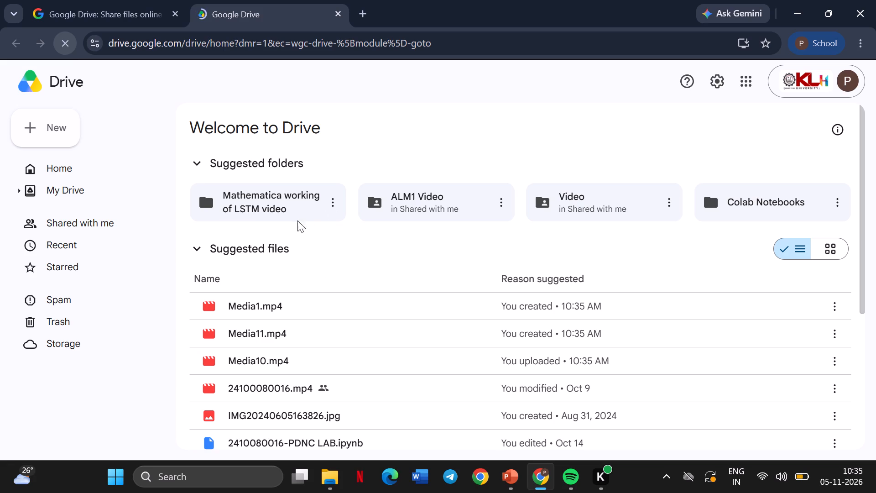
scroll(260, 315, down, 1)
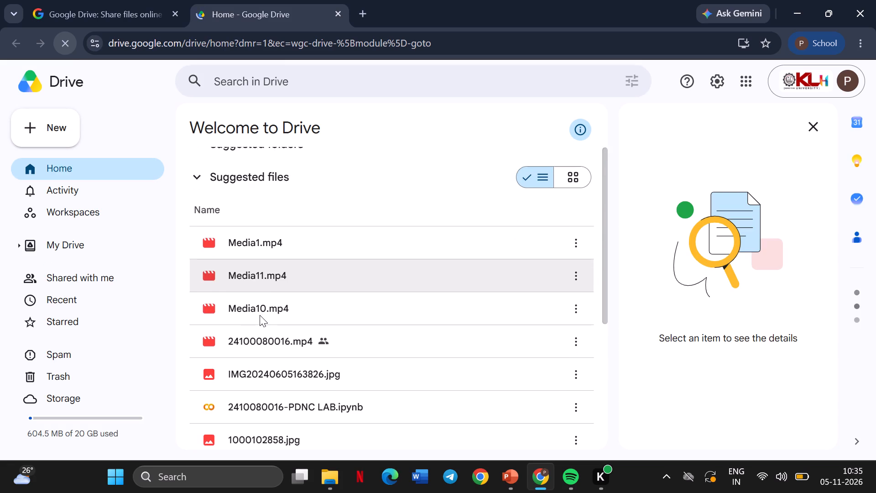
scroll(260, 315, down, 1)
scroll(260, 315, up, 7)
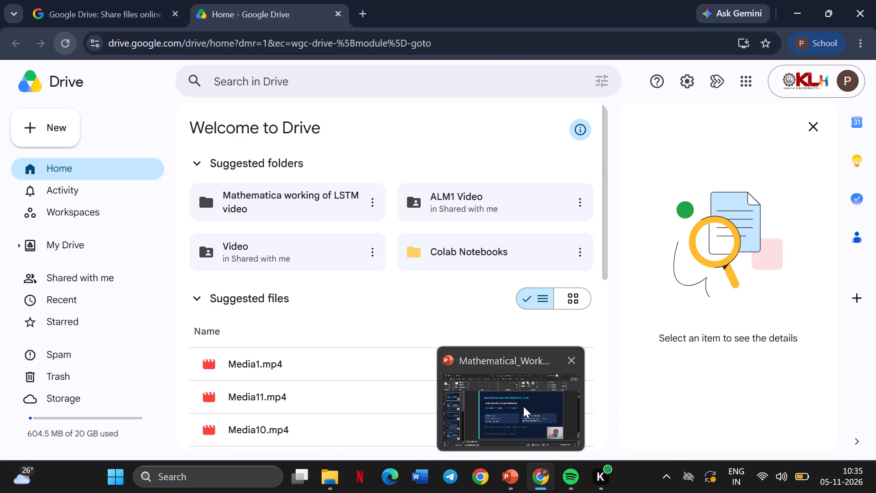
click(523, 406)
click(546, 463)
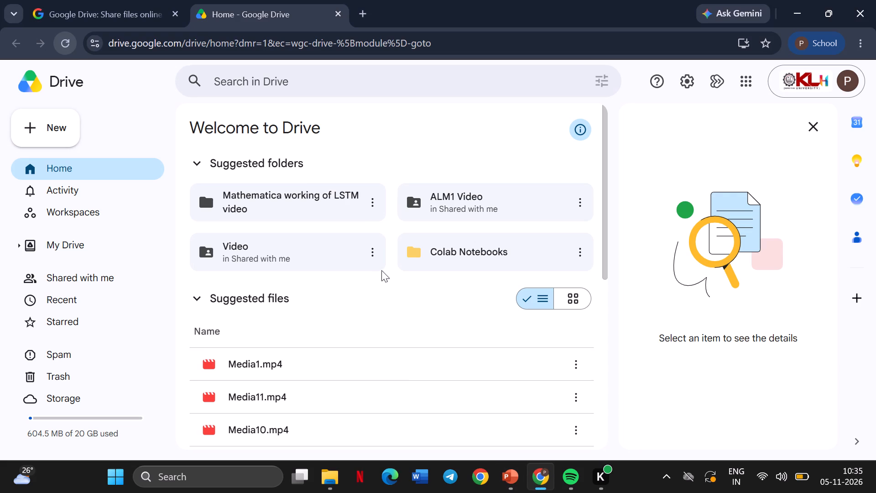
Share the "Mathematica working of LSTM video" folder with "Anyone with the link" and copy its link.
click(374, 204)
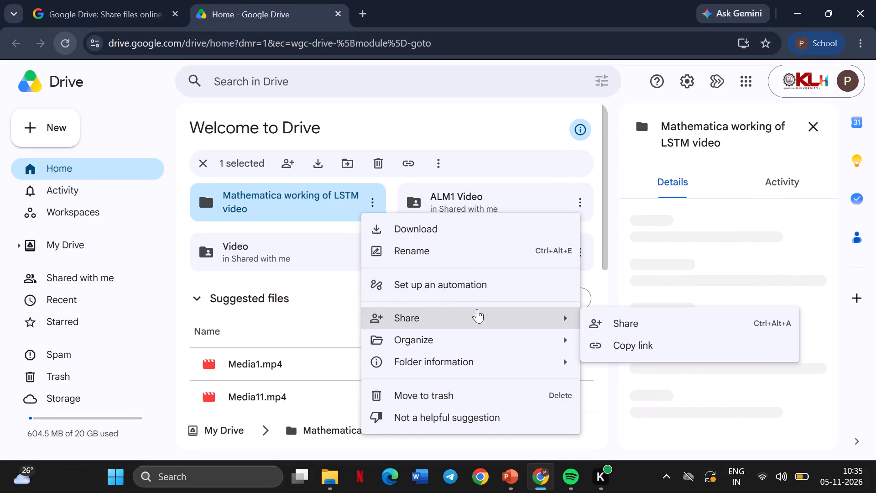
click(637, 328)
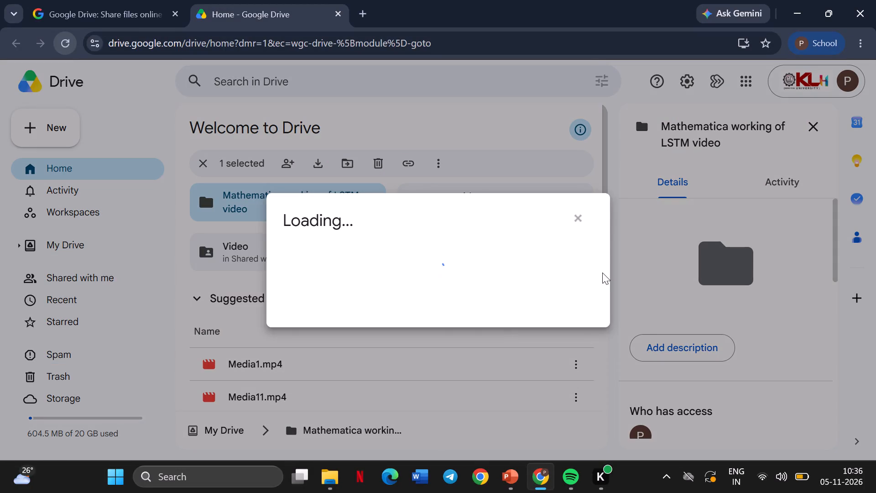
click(352, 330)
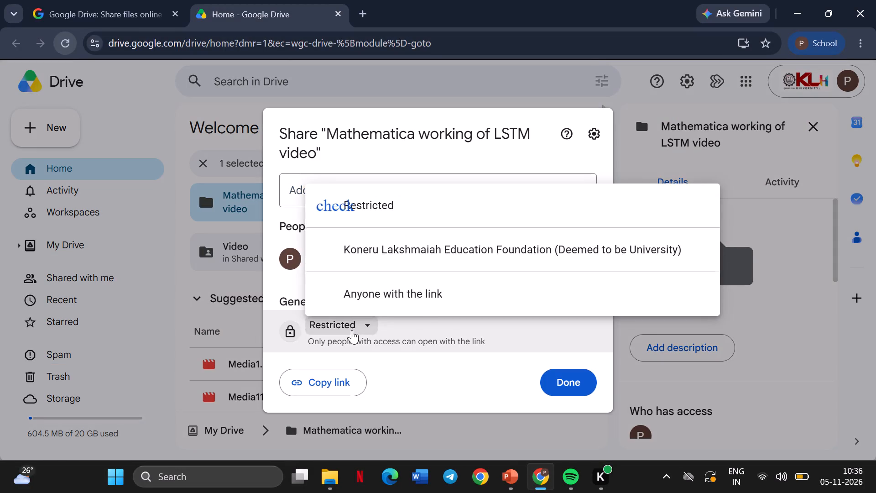
click(382, 305)
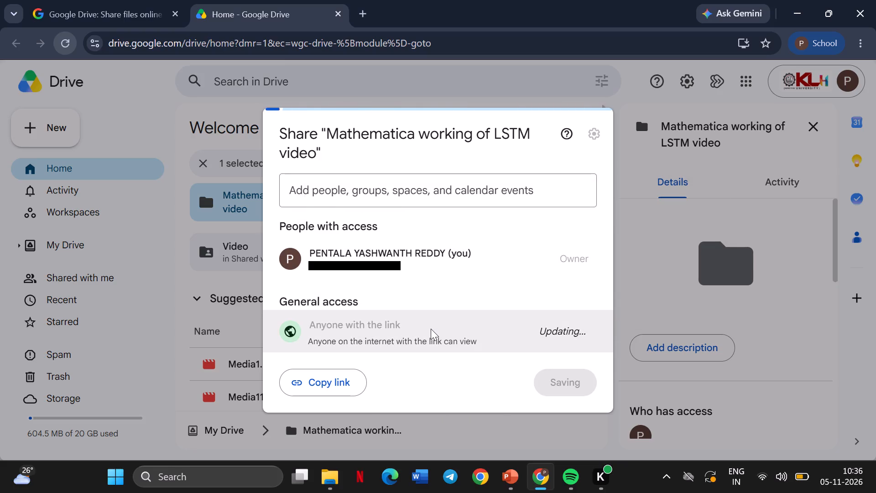
click(354, 375)
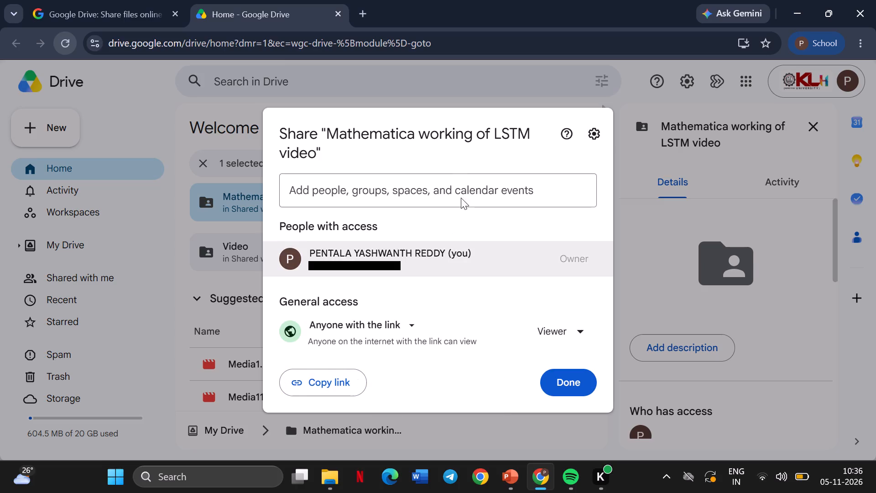
Switch to PowerPoint and paste the Drive folder link below "Paste your shareable video URL here:" on slide 1.
click(518, 478)
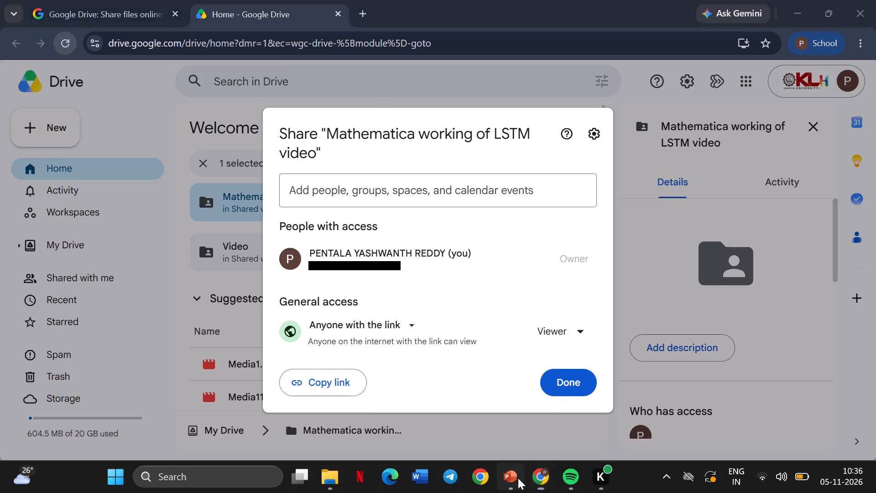
drag(631, 301, 492, 298)
key(ctrl+v)
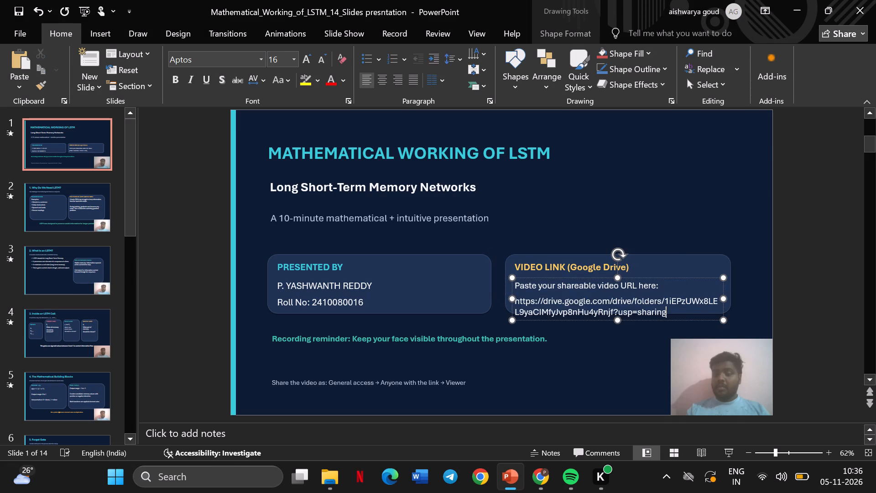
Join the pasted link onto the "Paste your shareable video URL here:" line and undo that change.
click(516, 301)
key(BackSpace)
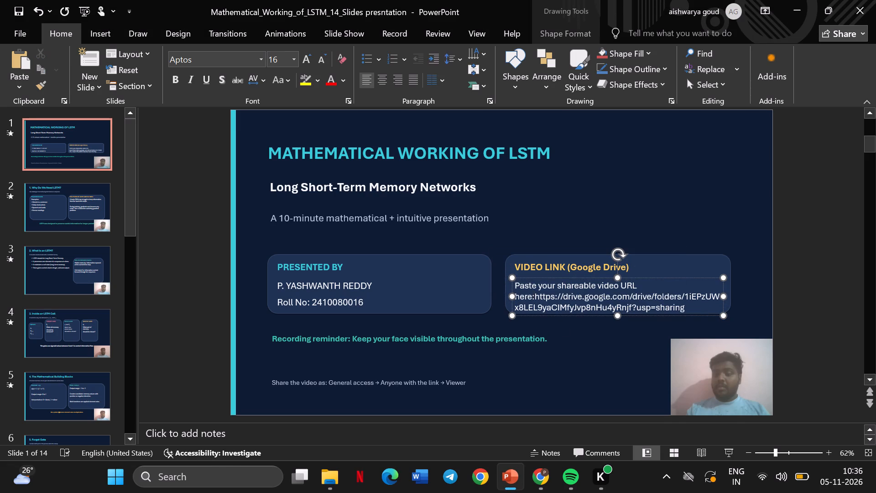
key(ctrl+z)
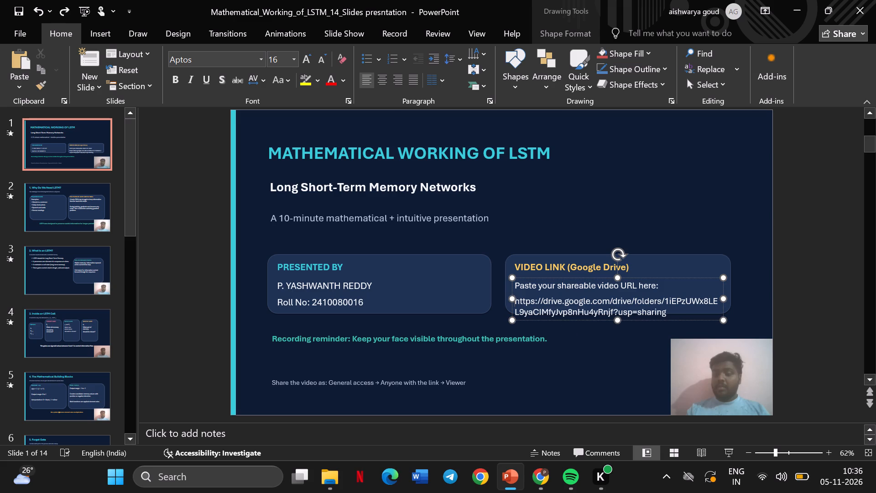
Move the text box with the pasted link slightly up so it fits inside the VIDEO LINK card.
click(704, 179)
click(676, 294)
drag(680, 276, 680, 271)
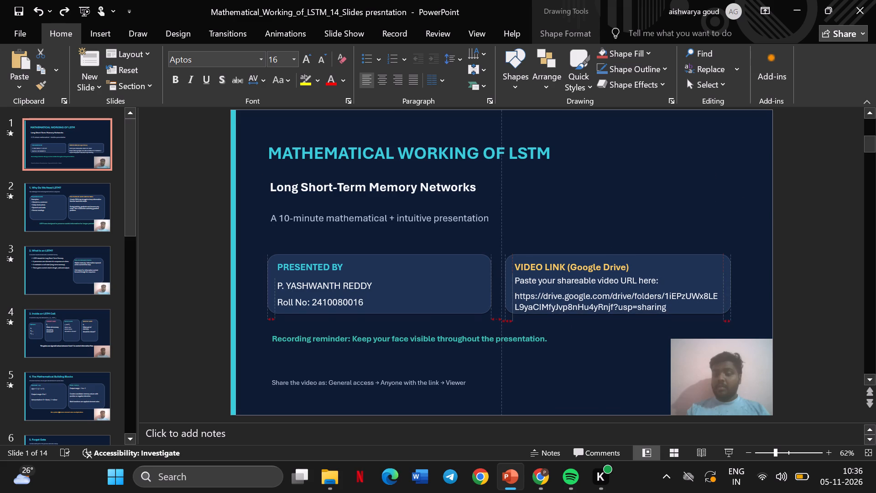
drag(680, 271, 679, 270)
Turn the pasted URL text on slide 1 into a hyperlink to the copied Google Drive folder address.
click(633, 311)
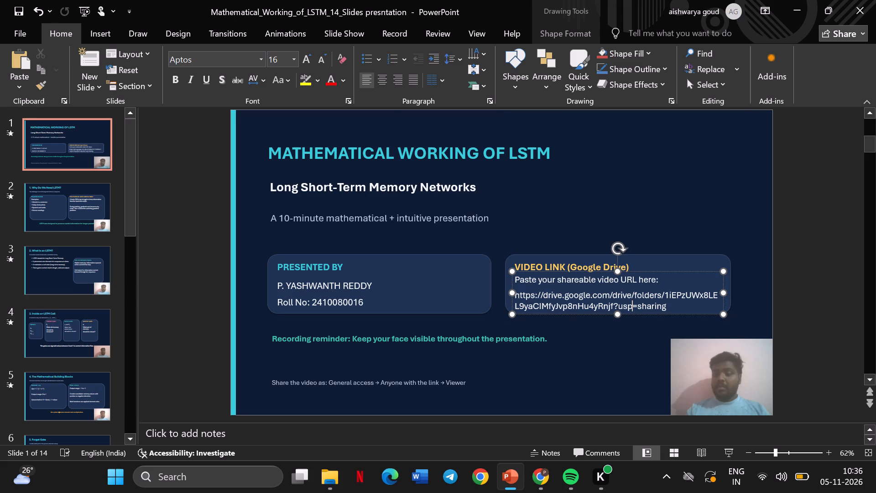
drag(665, 308, 516, 293)
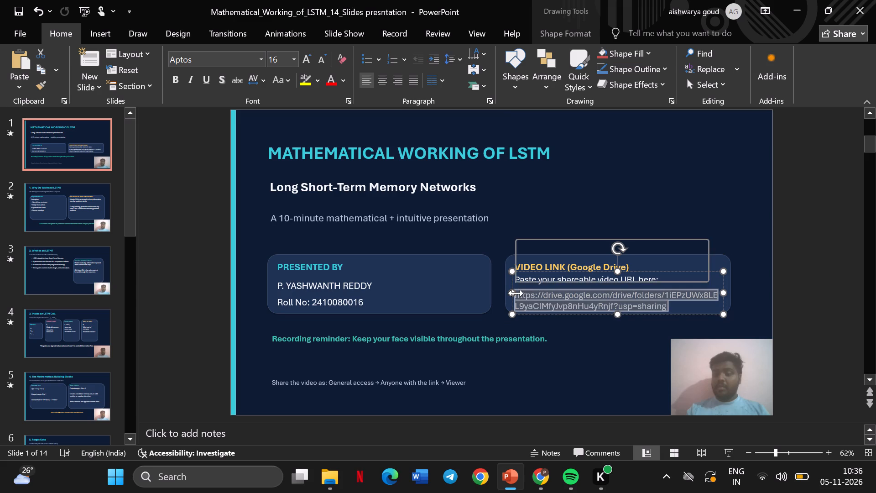
right_click(521, 295)
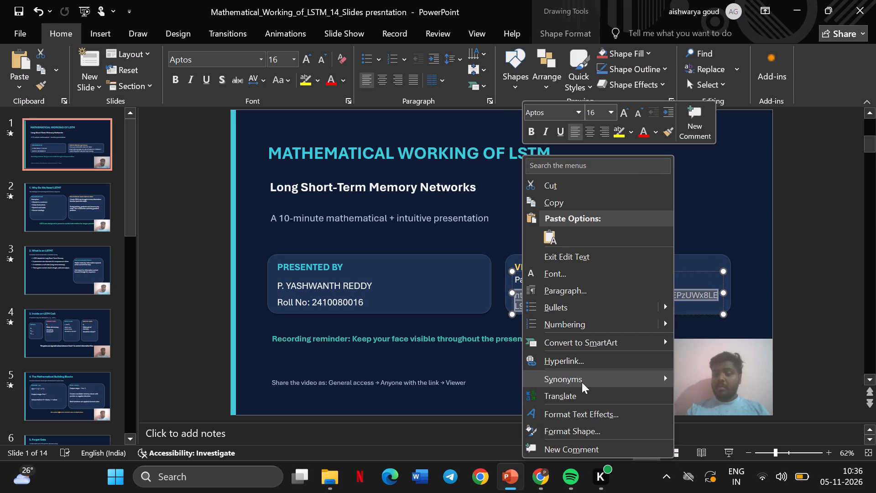
click(581, 356)
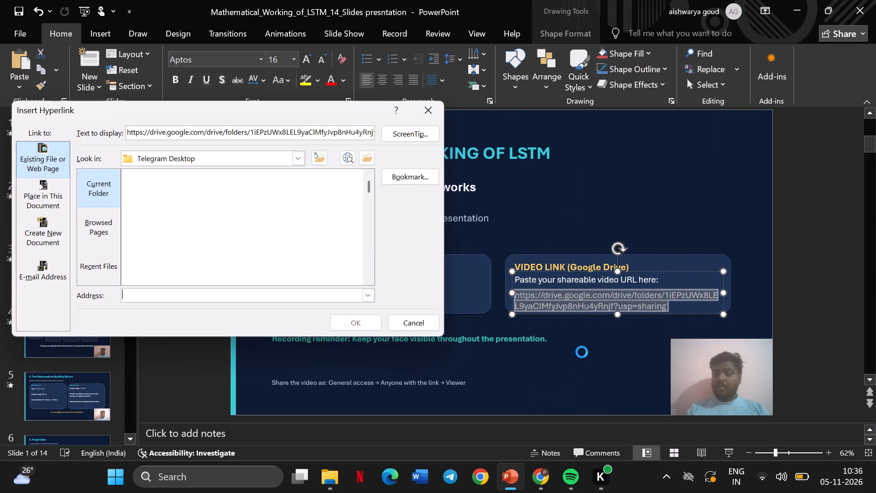
click(250, 296)
key(ctrl+v)
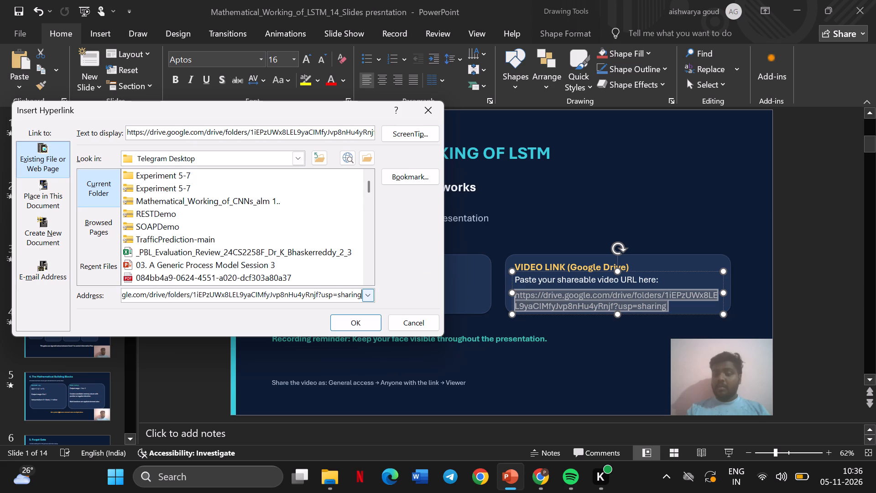
click(349, 325)
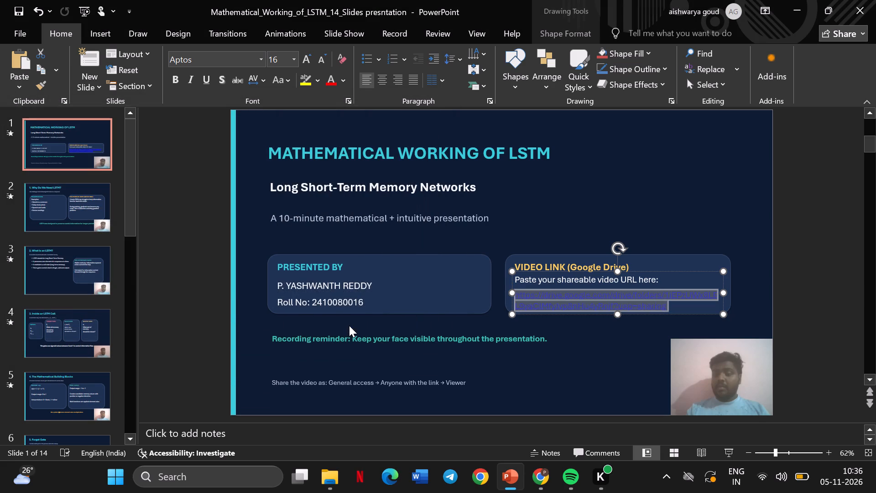
click(669, 443)
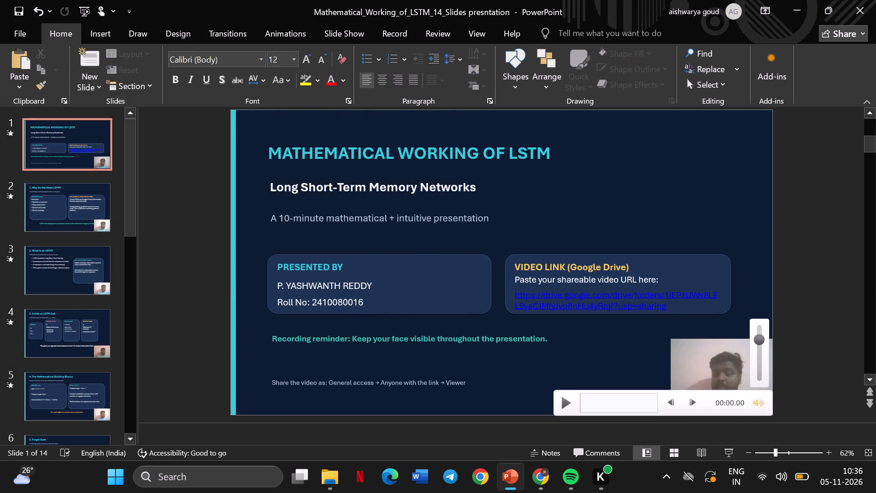
Follow the slide's Drive link and compare the shared folder with the local "Mathematica working of LSTM video" folder in Downloads.
ctrl+click(638, 302)
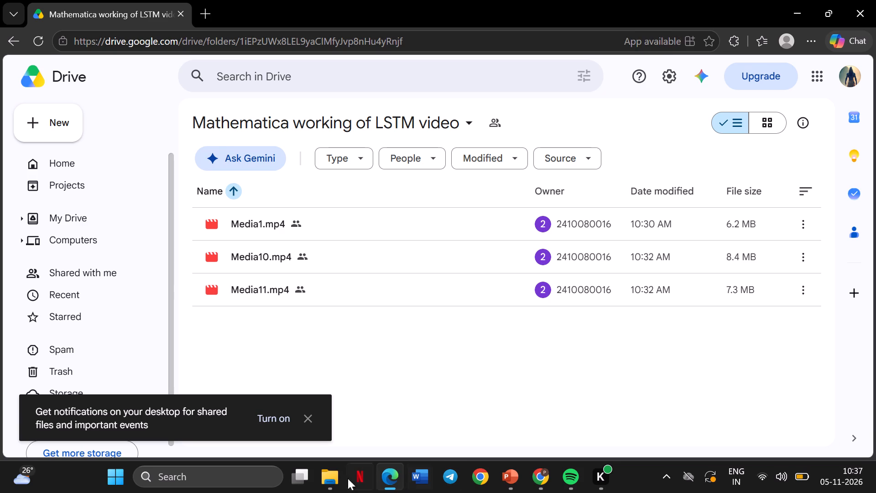
click(320, 475)
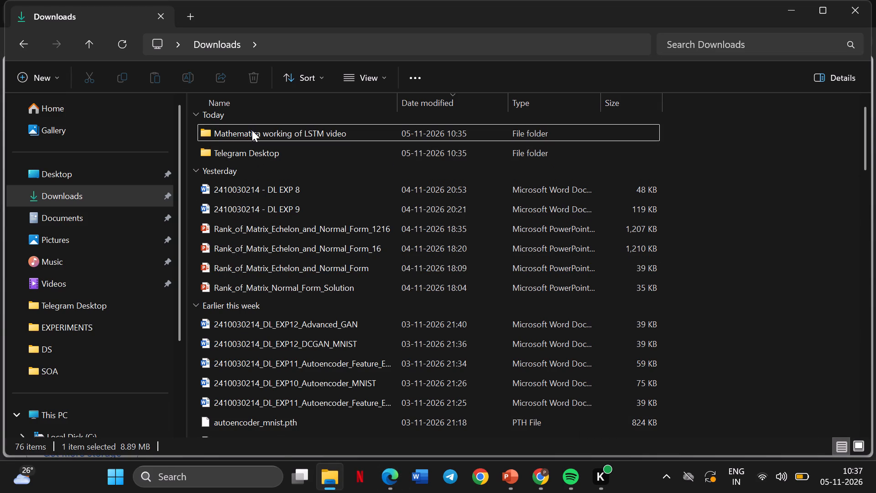
double_click(252, 130)
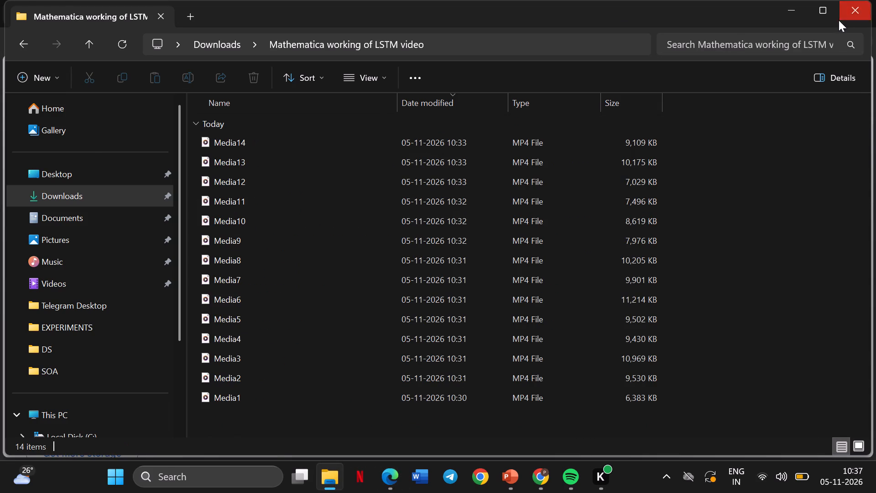
click(844, 9)
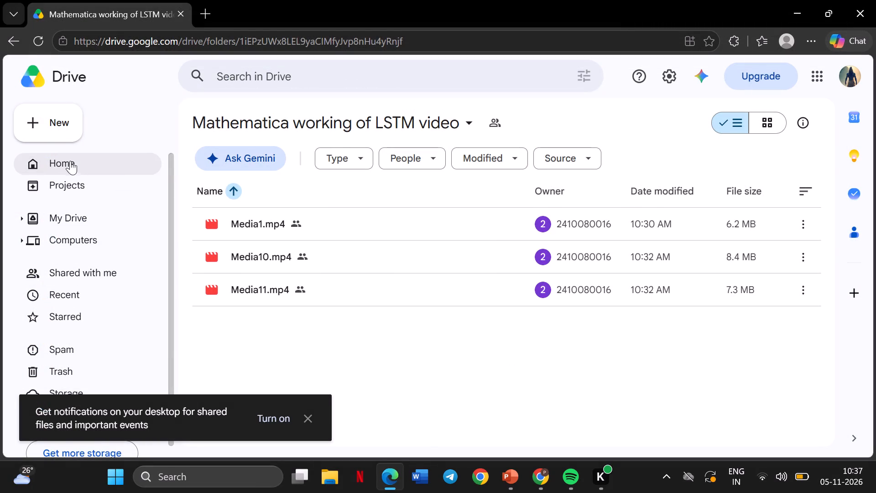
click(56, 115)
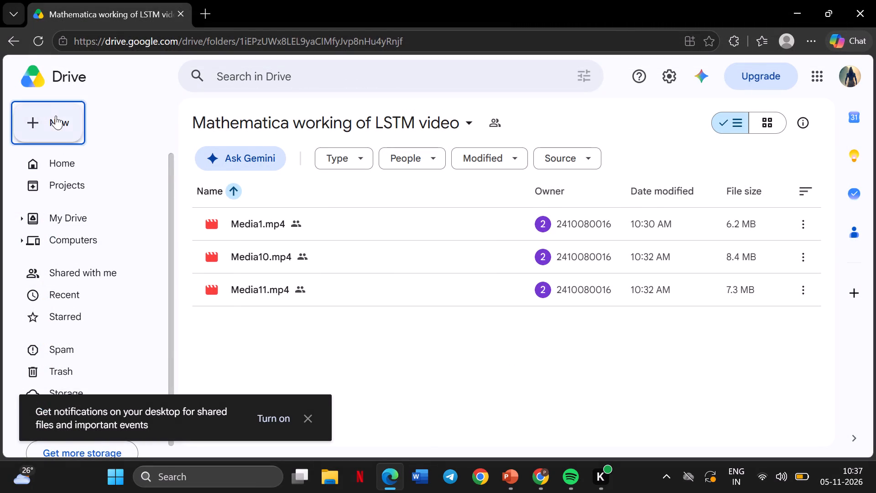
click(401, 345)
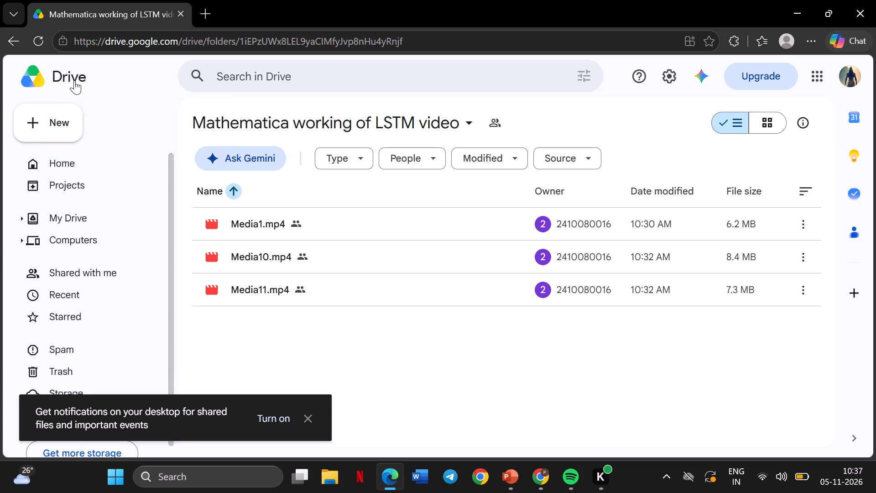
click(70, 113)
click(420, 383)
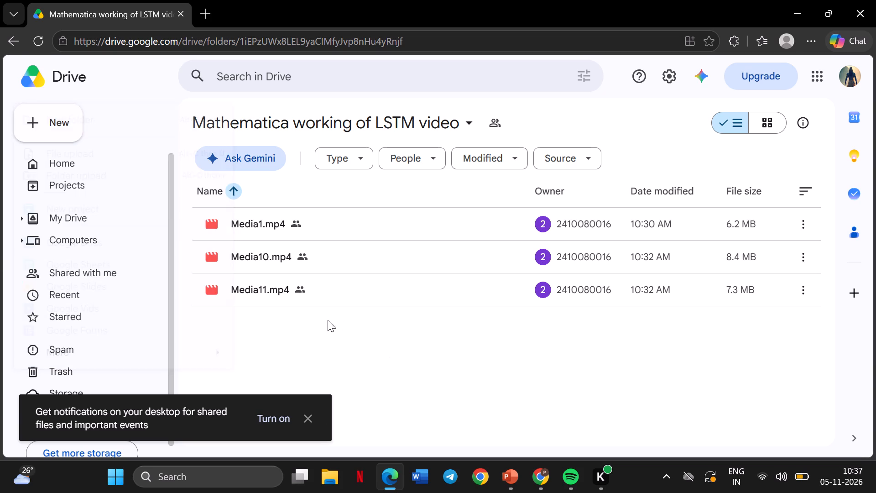
Leave the shared folder page and close the Edge window to return to the presentation.
click(14, 41)
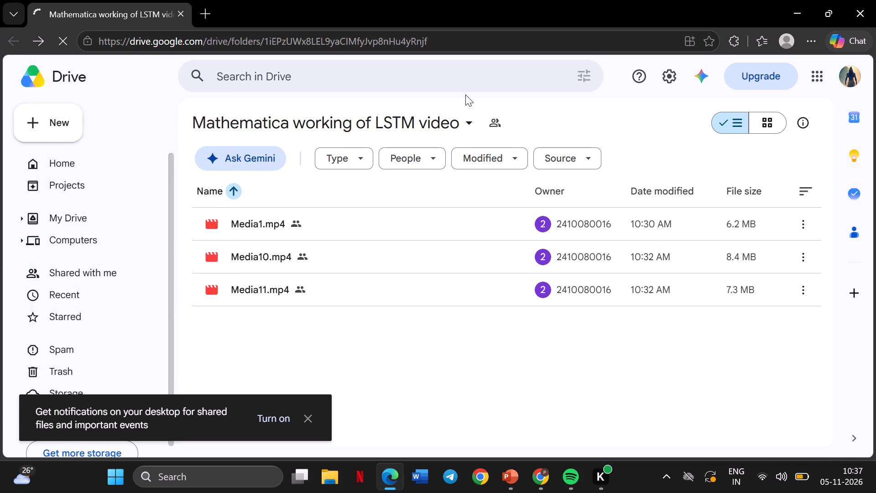
click(875, 3)
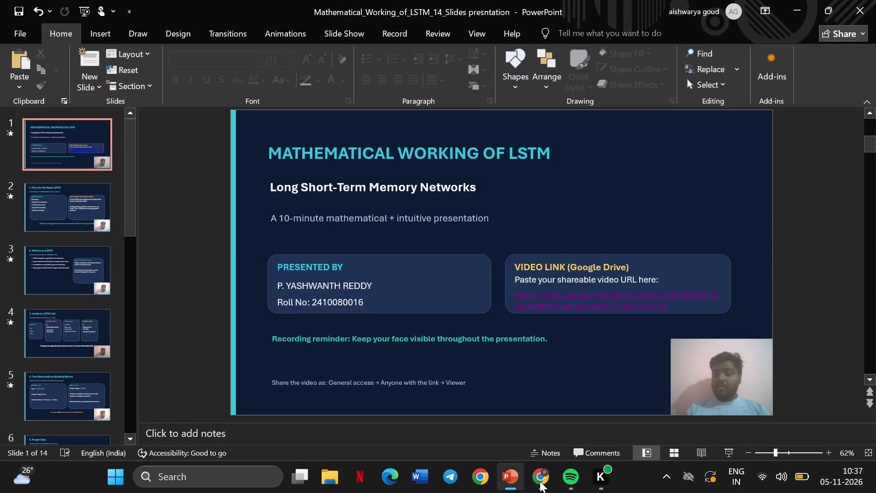
In Google Drive, check the contents of the uploaded "Mathematica working of LSTM video" folder and move that folder to the trash.
click(533, 477)
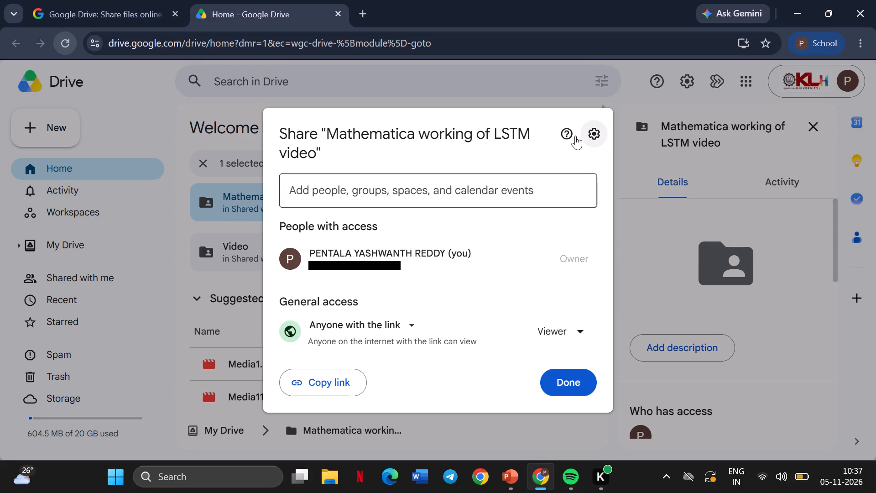
click(487, 87)
double_click(284, 191)
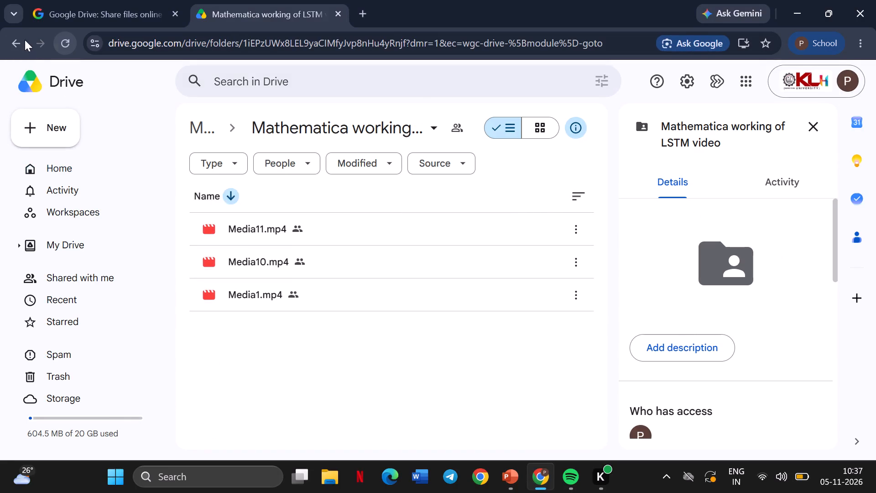
click(22, 39)
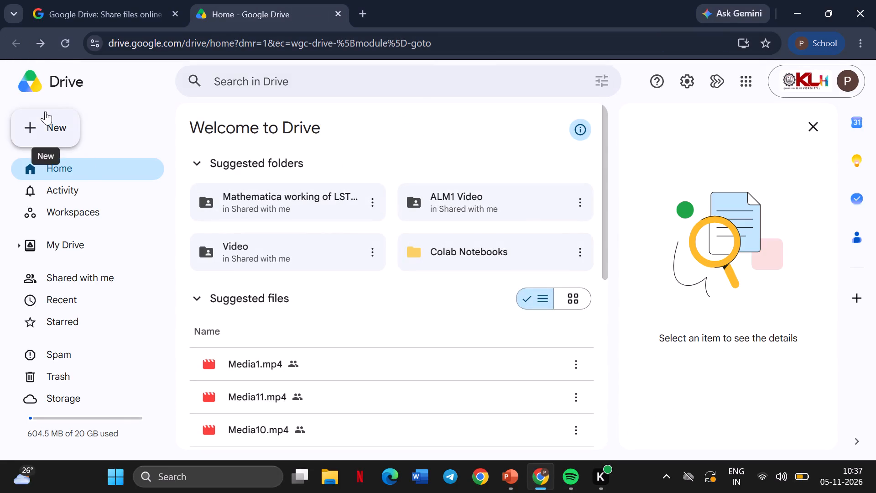
click(365, 205)
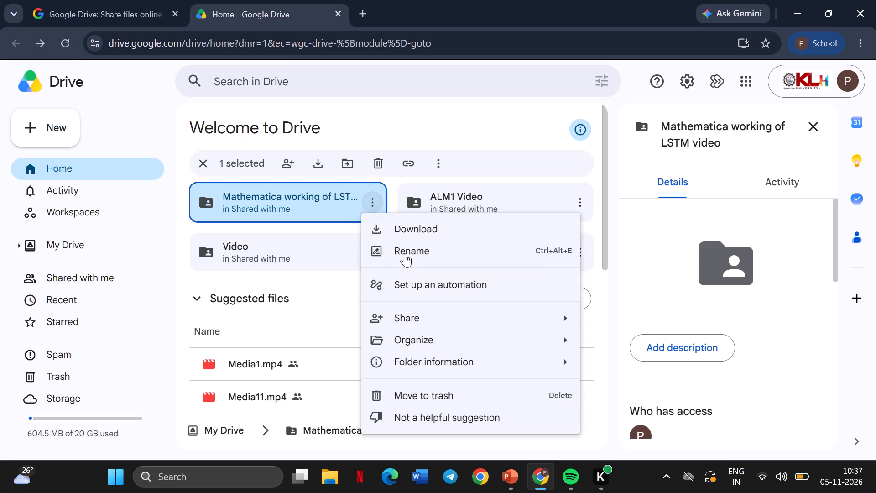
click(408, 385)
Upload the local "Mathematica working of LSTM video" folder from Downloads to Drive again, with all 14 files.
click(63, 114)
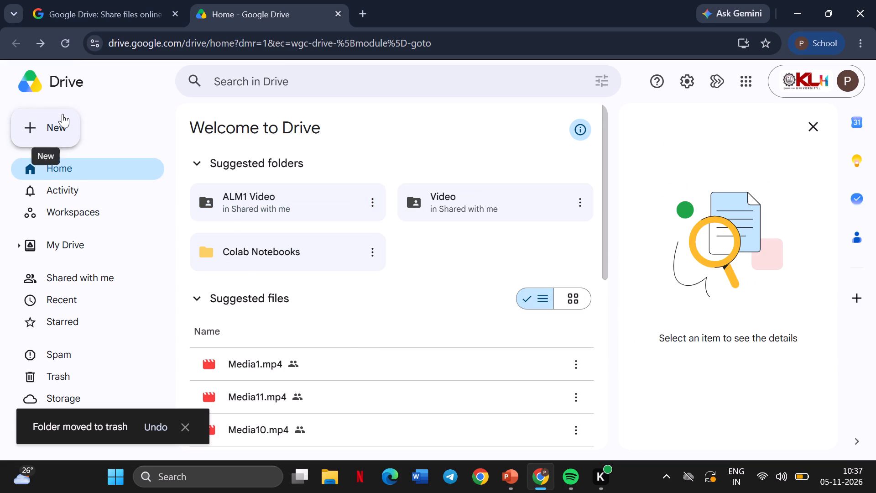
click(89, 186)
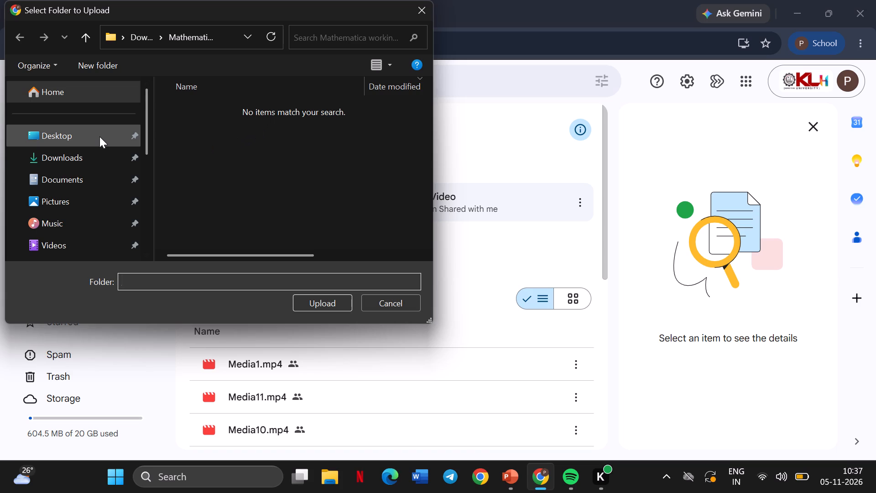
double_click(100, 151)
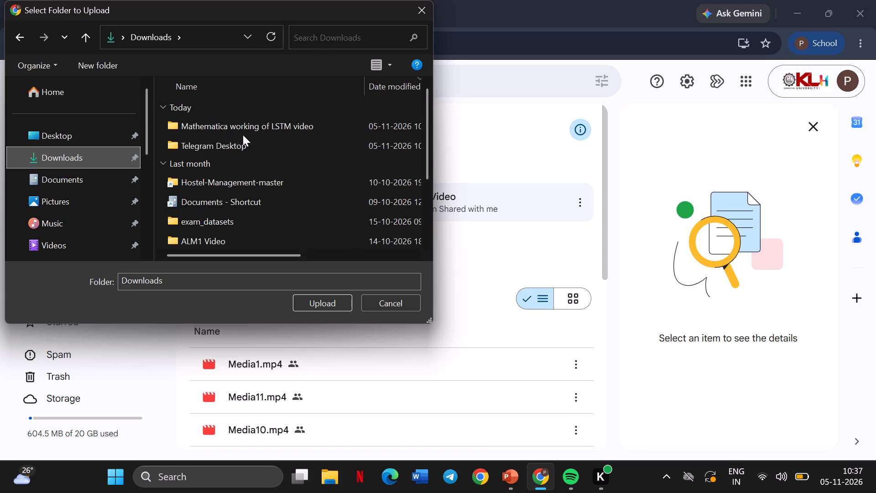
click(242, 130)
click(322, 300)
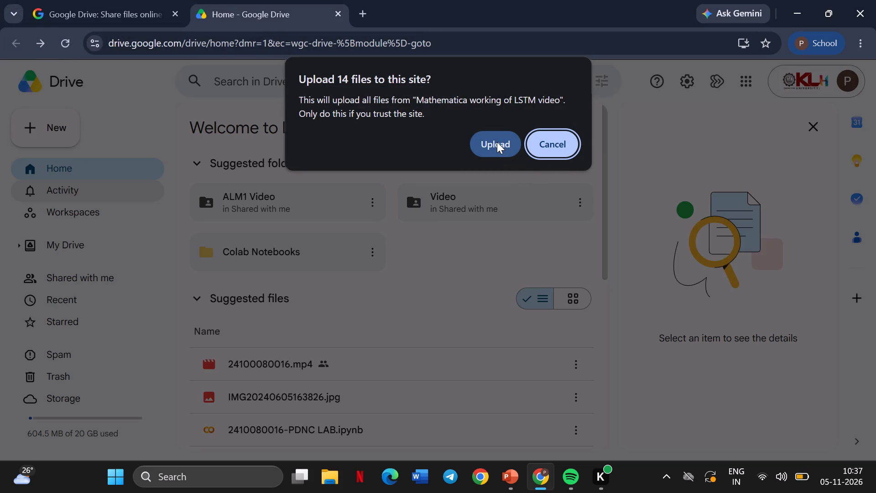
click(497, 142)
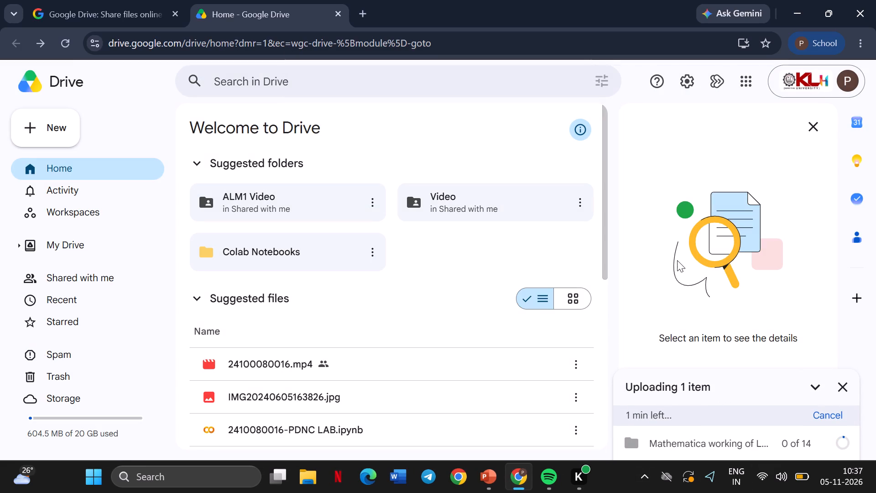
scroll(677, 260, down, 1)
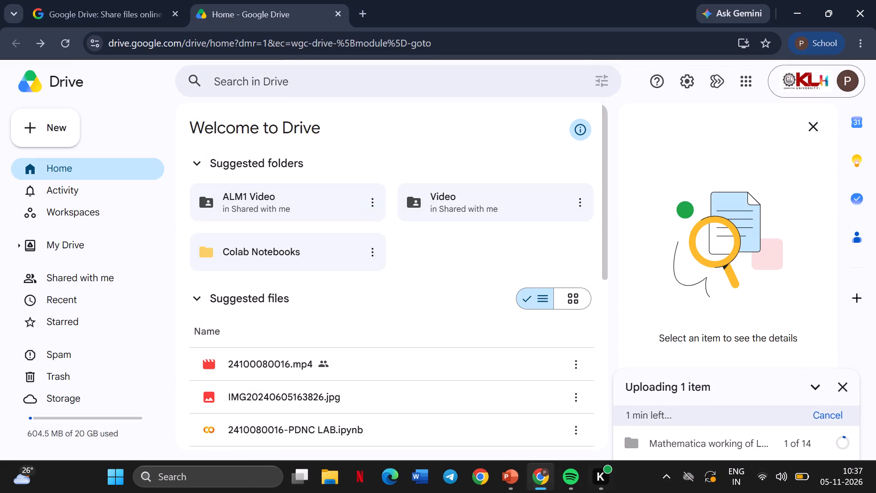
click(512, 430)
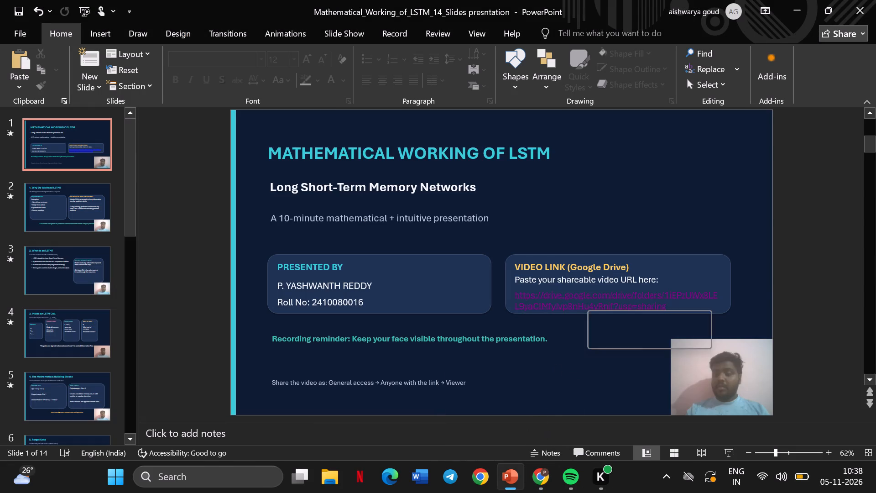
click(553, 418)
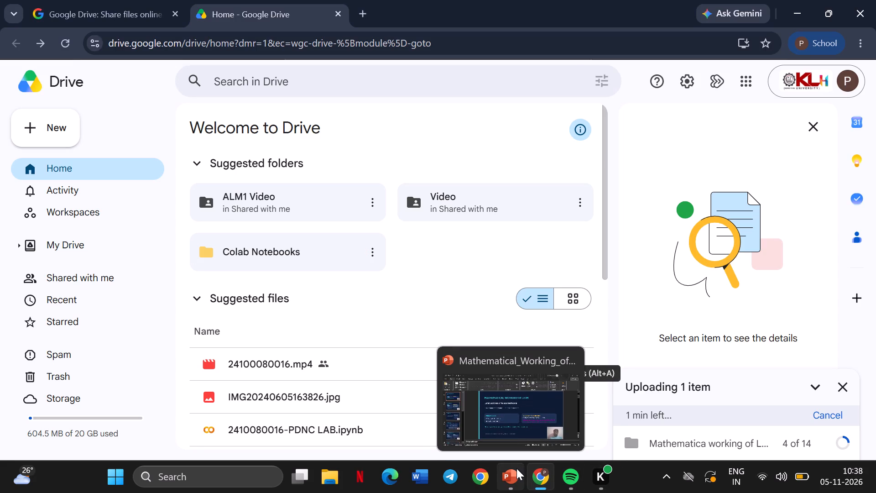
Open the presentation "Mathematical_Working_of_GRU_14_Slides alm 4" from the Telegram Desktop folder in Downloads and enable editing.
click(325, 467)
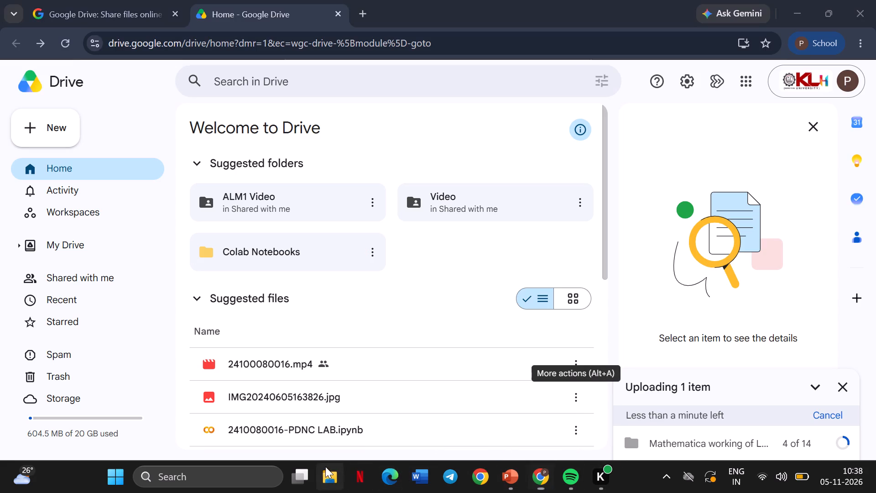
double_click(125, 194)
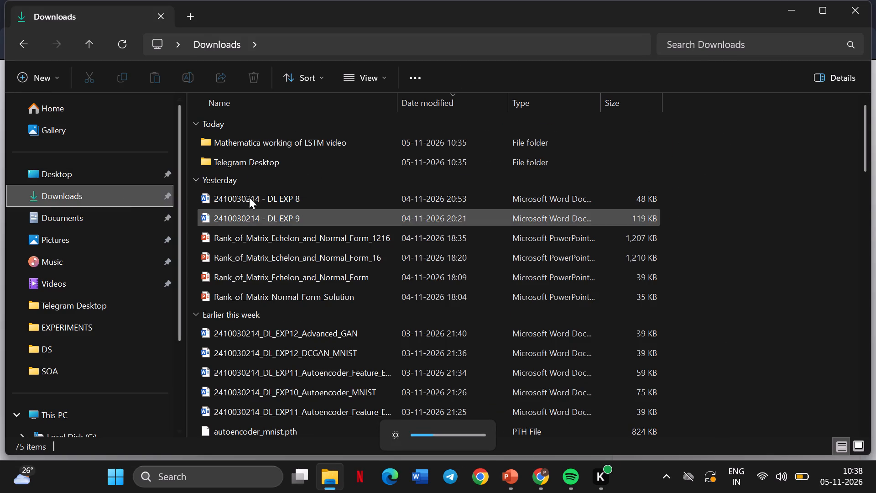
double_click(235, 163)
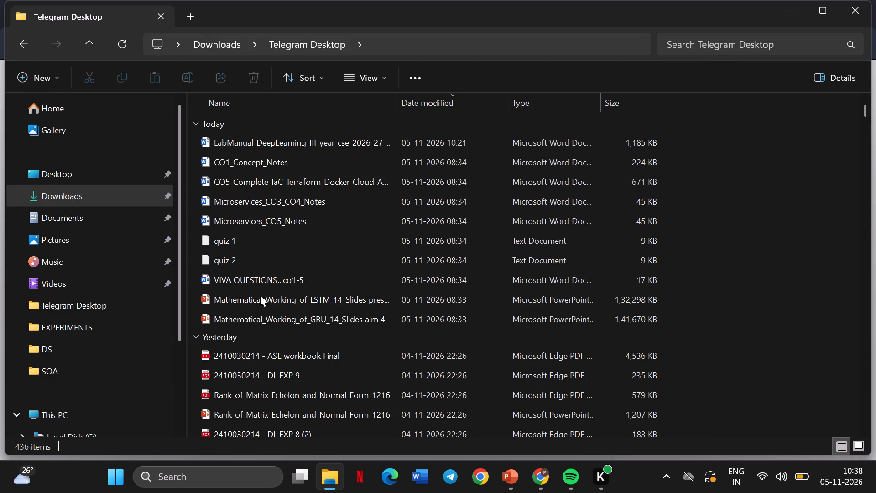
double_click(274, 320)
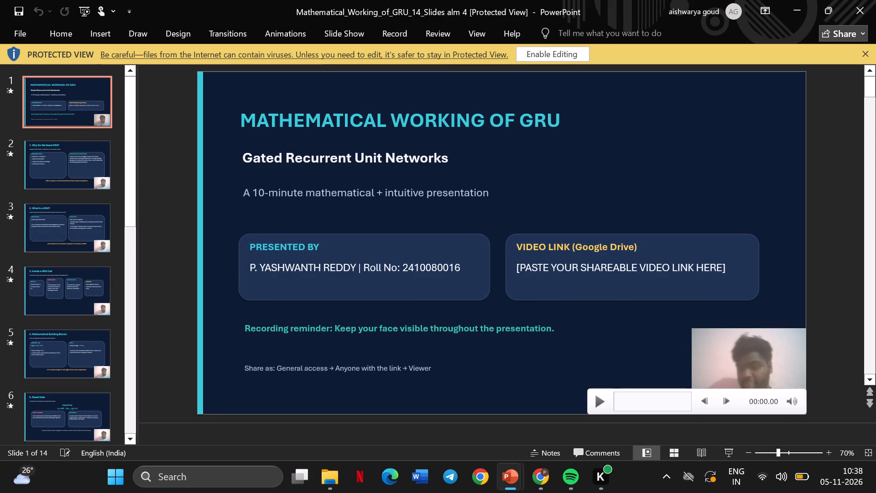
click(758, 346)
right_click(758, 346)
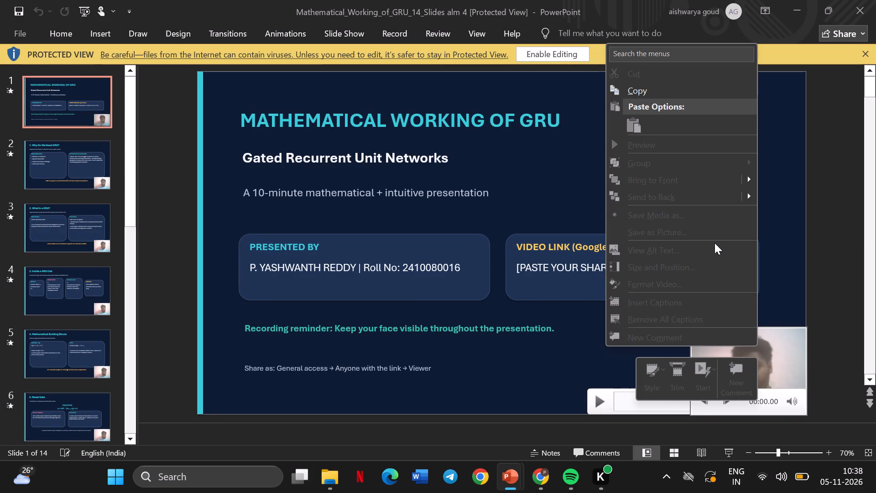
click(555, 59)
click(555, 56)
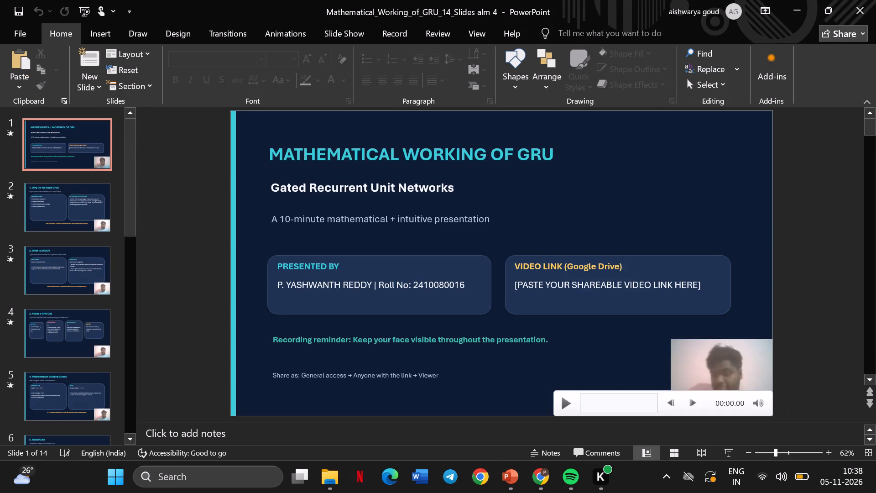
In File Explorer, create a folder named "GRU ALM4" in Downloads and open it.
click(314, 488)
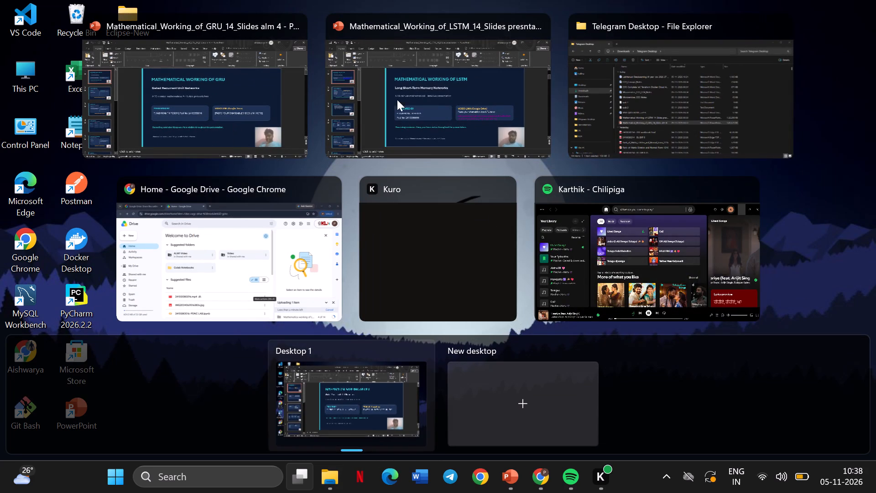
click(266, 106)
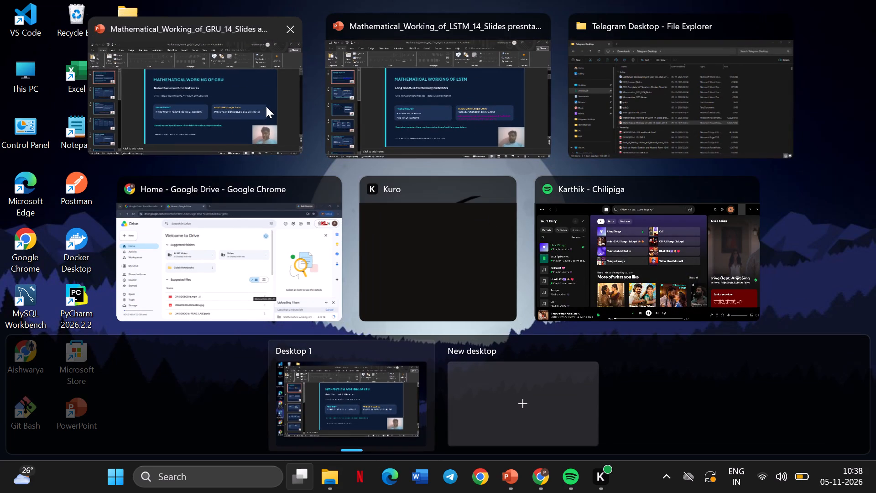
click(325, 479)
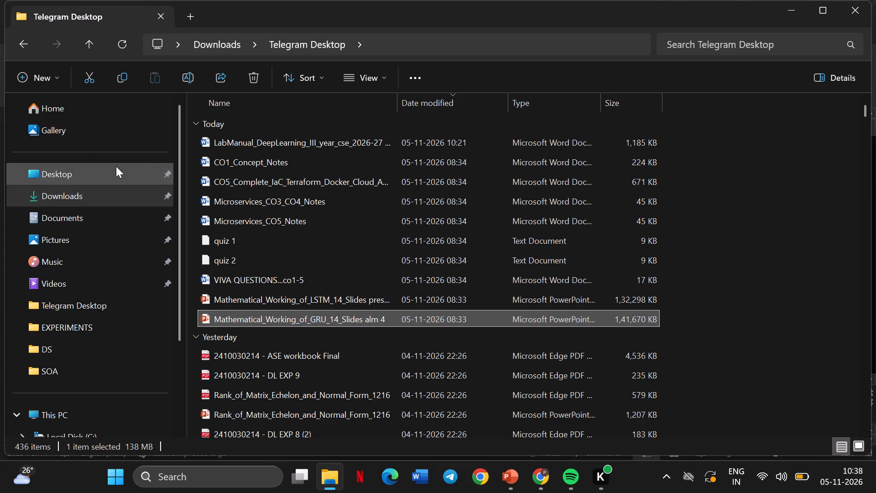
double_click(99, 188)
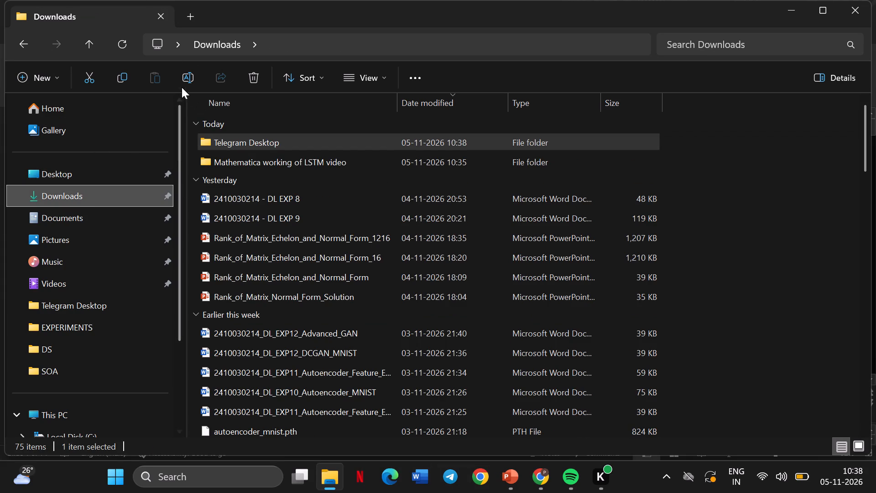
click(57, 81)
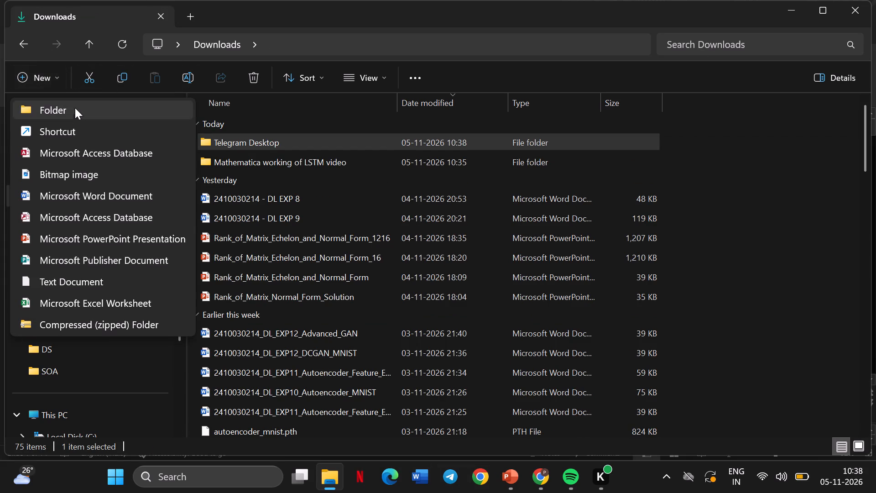
click(76, 115)
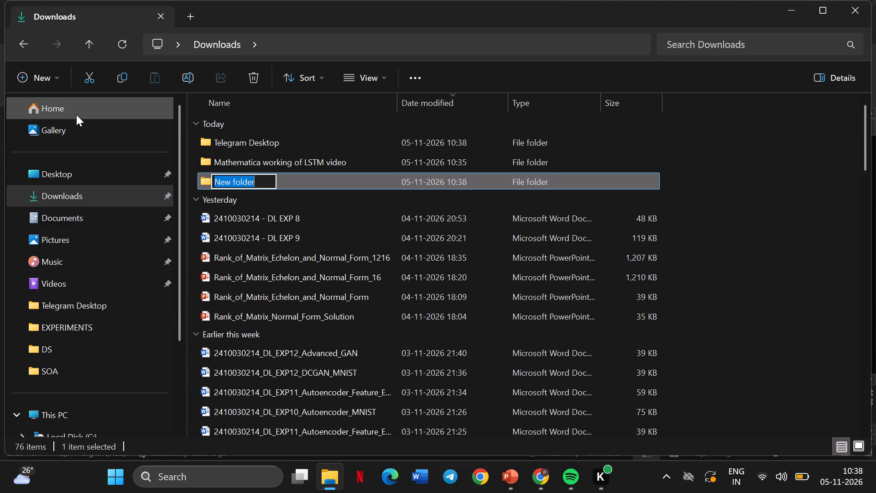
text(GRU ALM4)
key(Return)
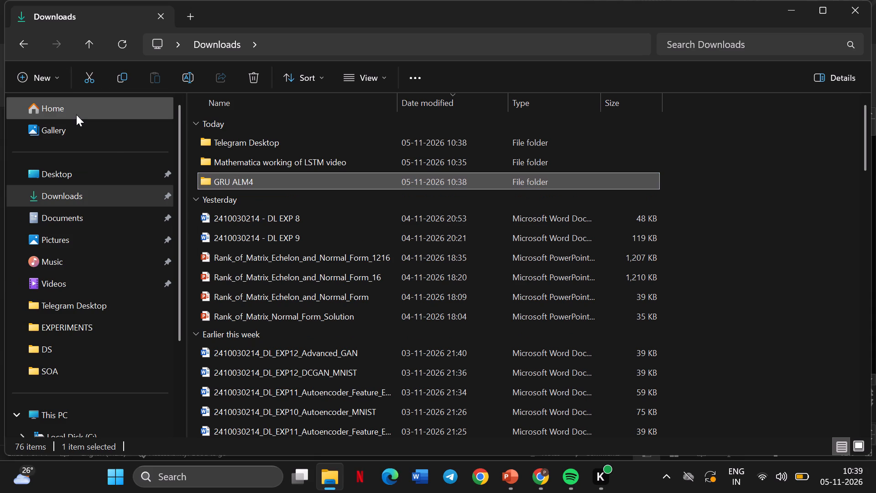
double_click(252, 181)
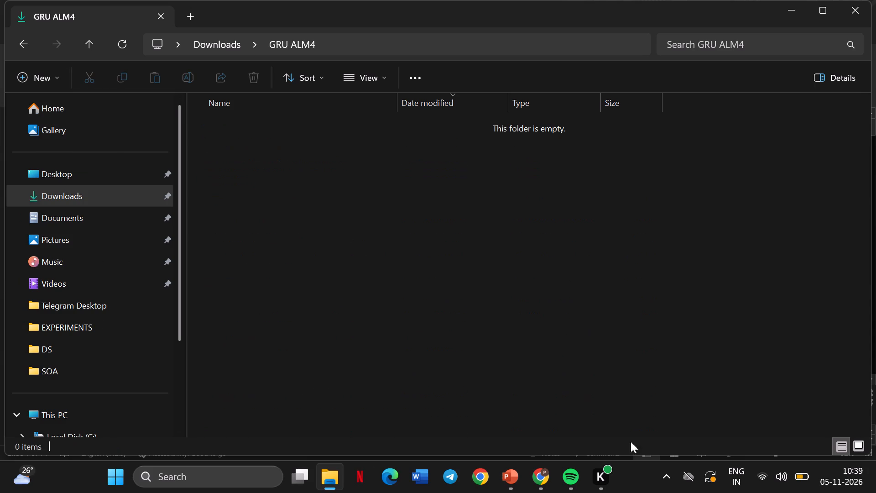
Check the progress of the LSTM folder upload in Google Drive and return to the GRU presentation in PowerPoint.
click(506, 475)
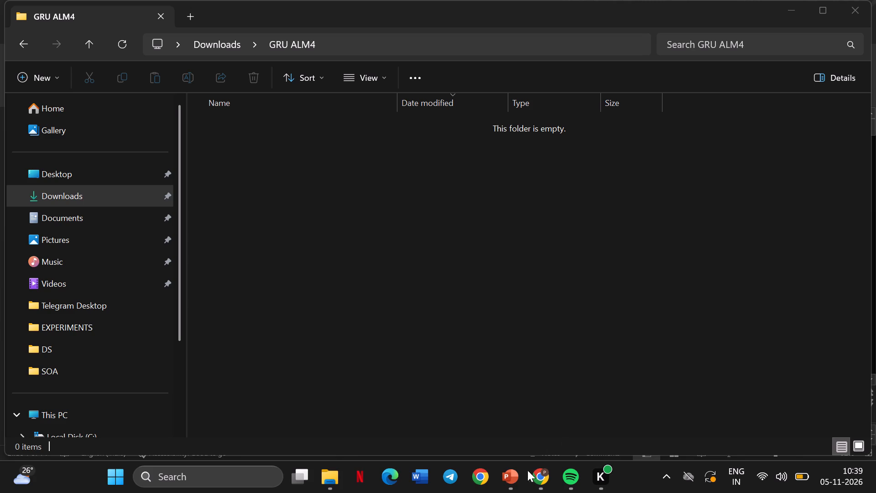
click(570, 407)
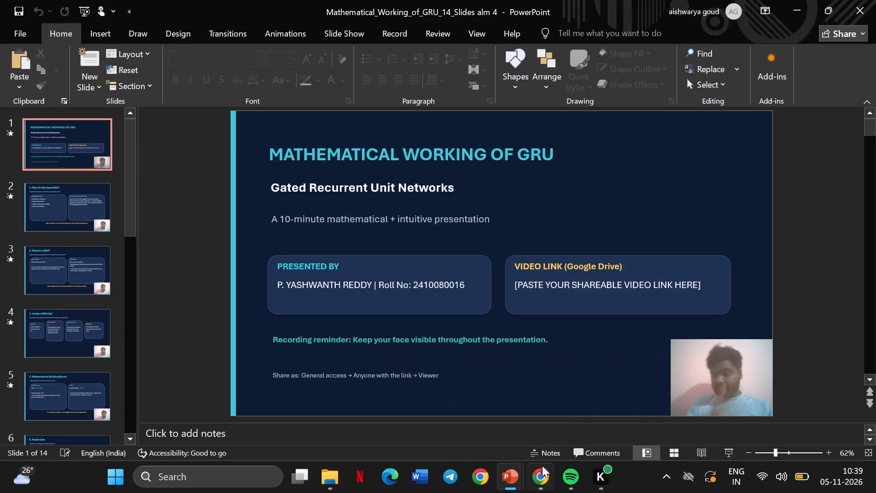
click(542, 466)
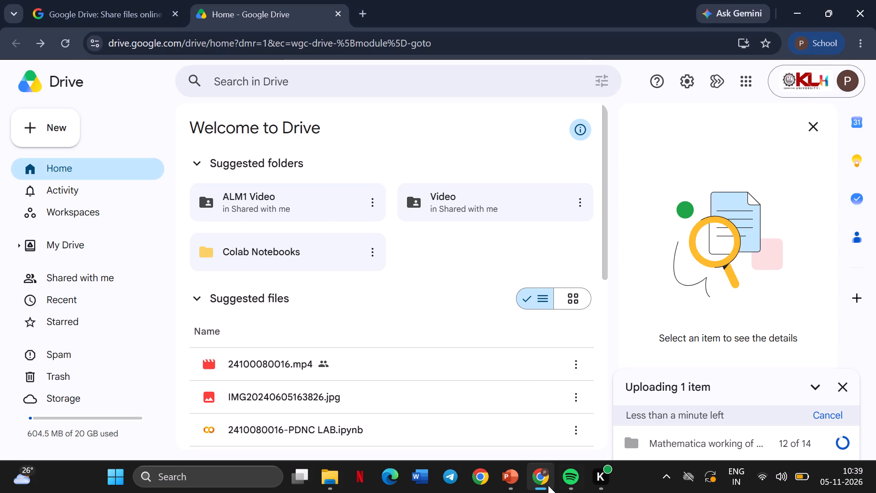
click(562, 425)
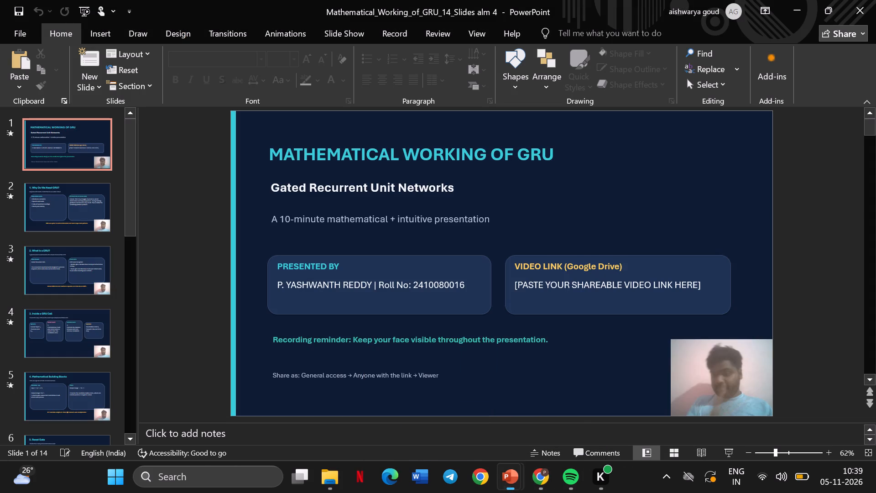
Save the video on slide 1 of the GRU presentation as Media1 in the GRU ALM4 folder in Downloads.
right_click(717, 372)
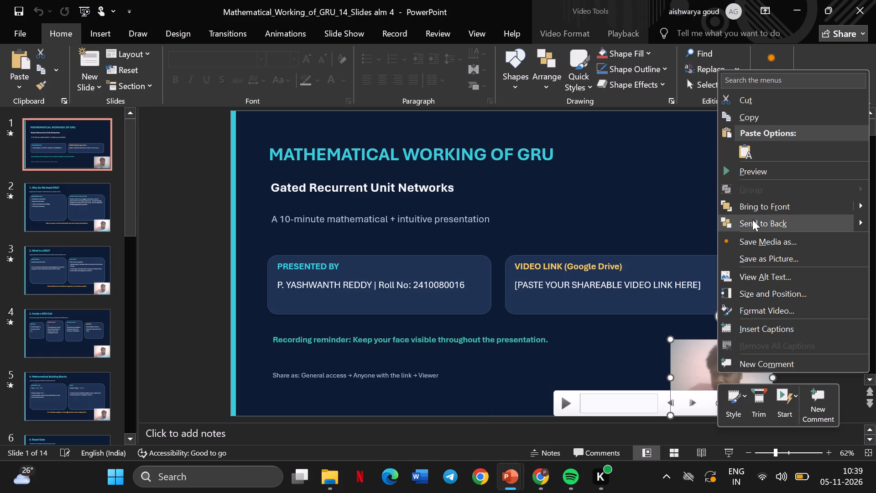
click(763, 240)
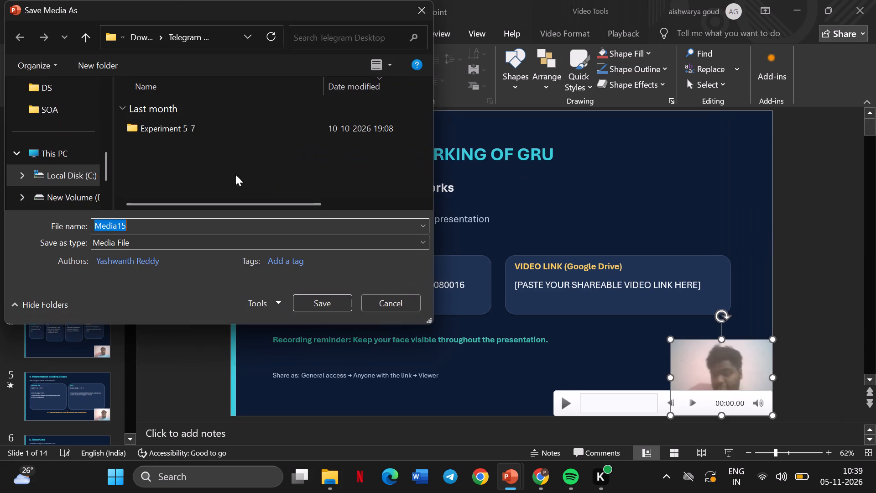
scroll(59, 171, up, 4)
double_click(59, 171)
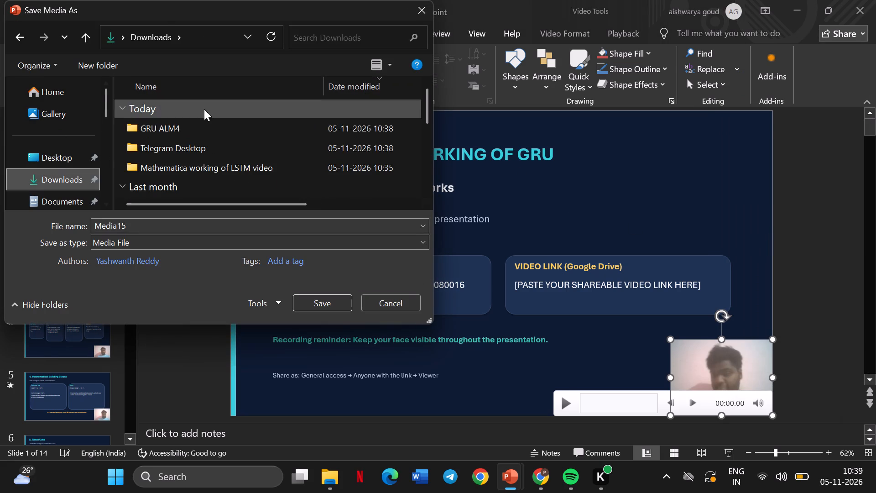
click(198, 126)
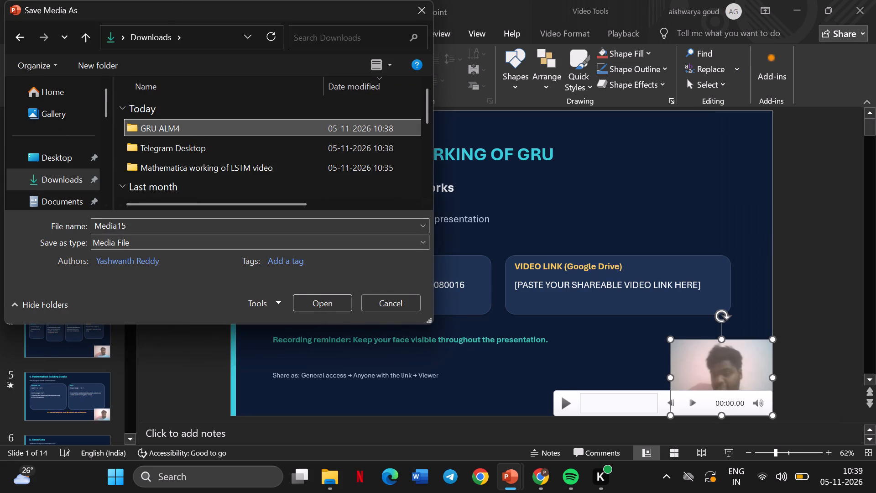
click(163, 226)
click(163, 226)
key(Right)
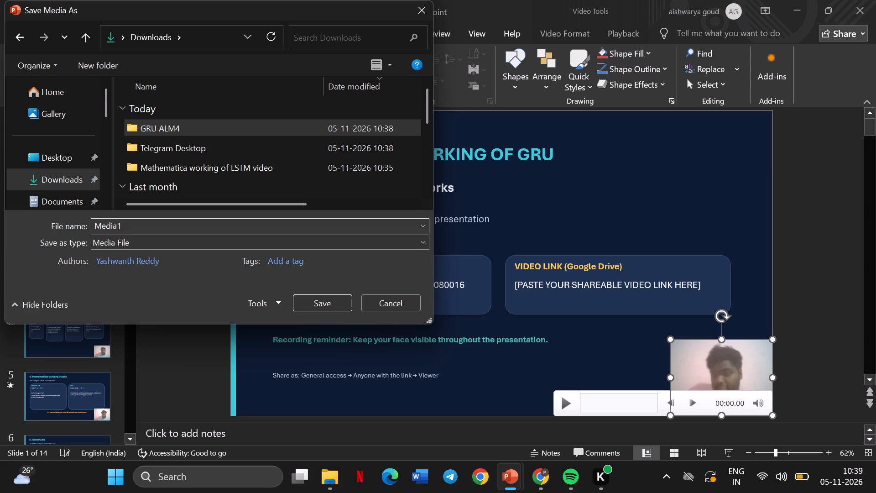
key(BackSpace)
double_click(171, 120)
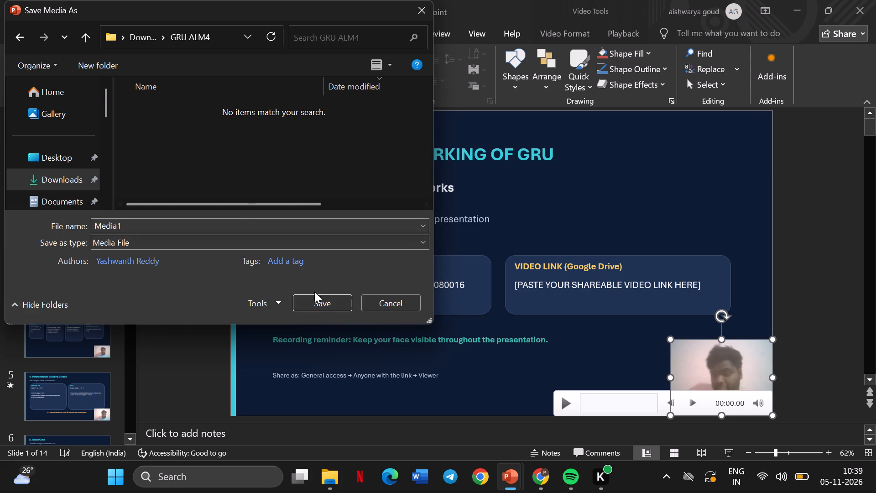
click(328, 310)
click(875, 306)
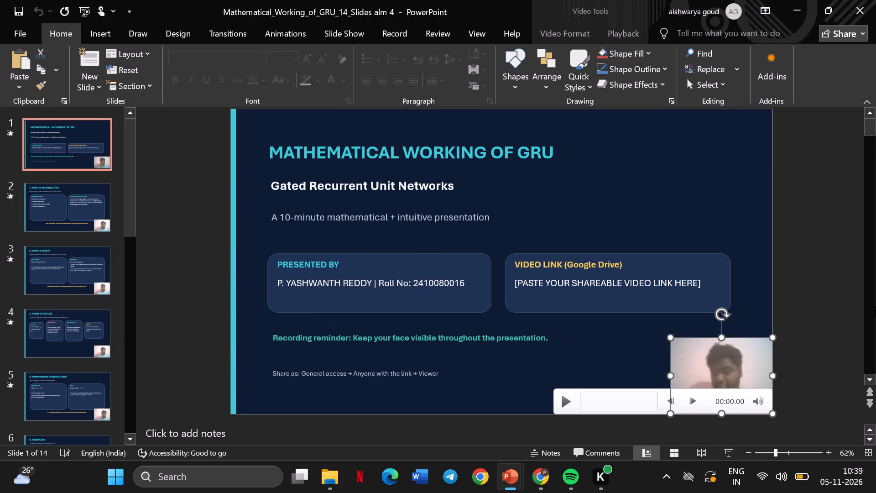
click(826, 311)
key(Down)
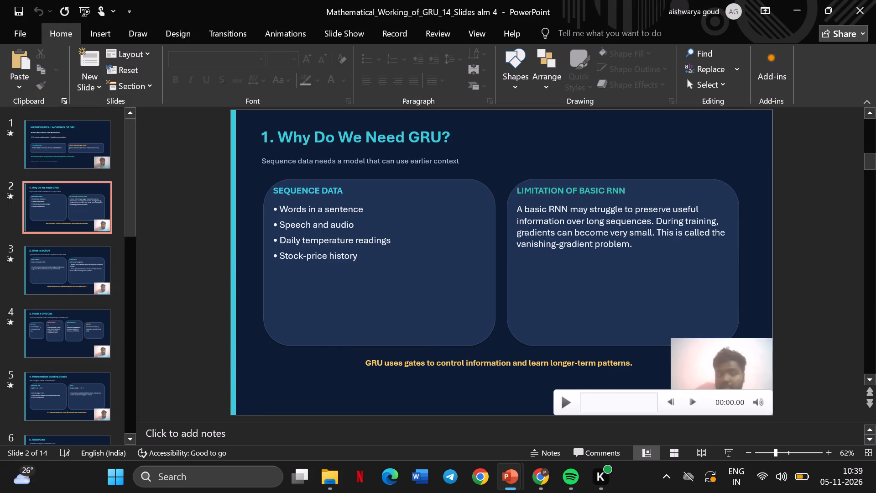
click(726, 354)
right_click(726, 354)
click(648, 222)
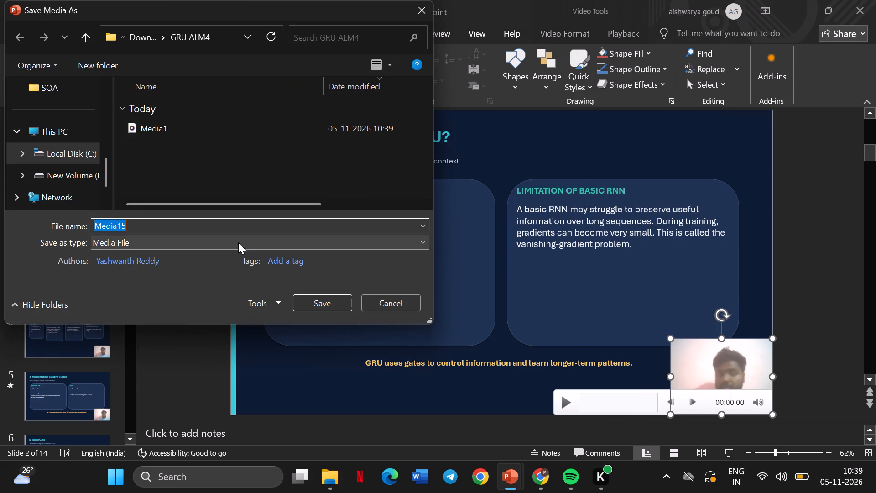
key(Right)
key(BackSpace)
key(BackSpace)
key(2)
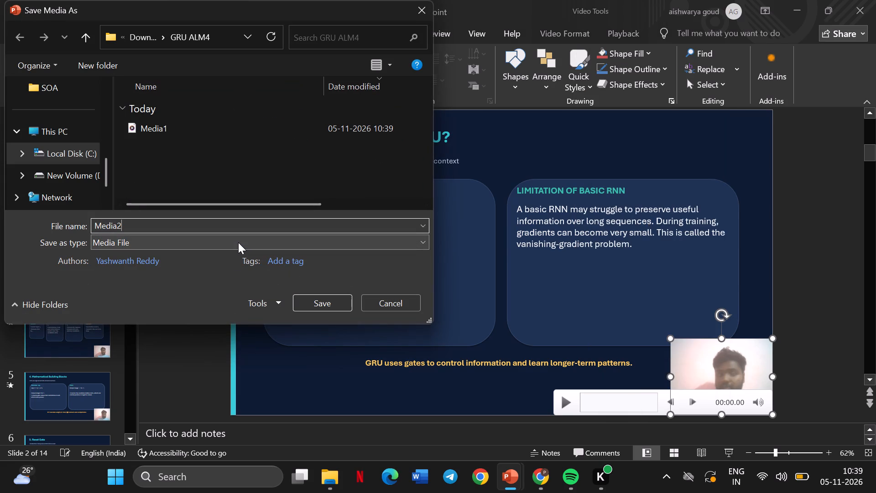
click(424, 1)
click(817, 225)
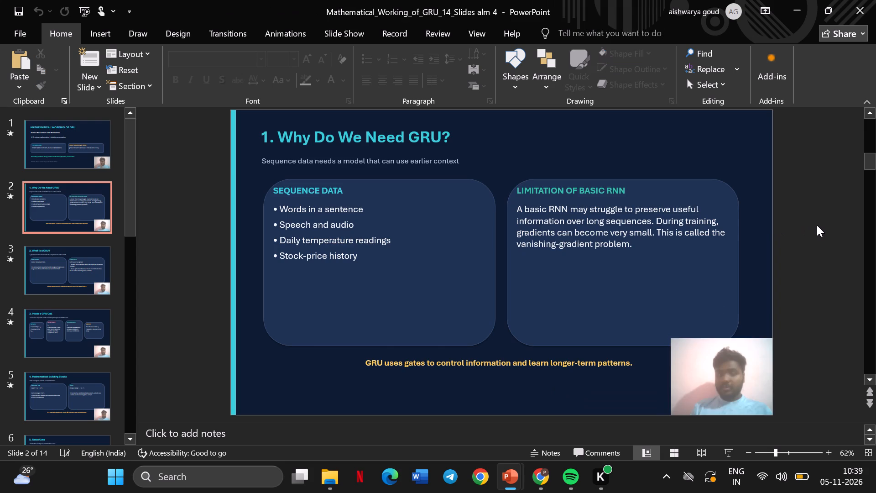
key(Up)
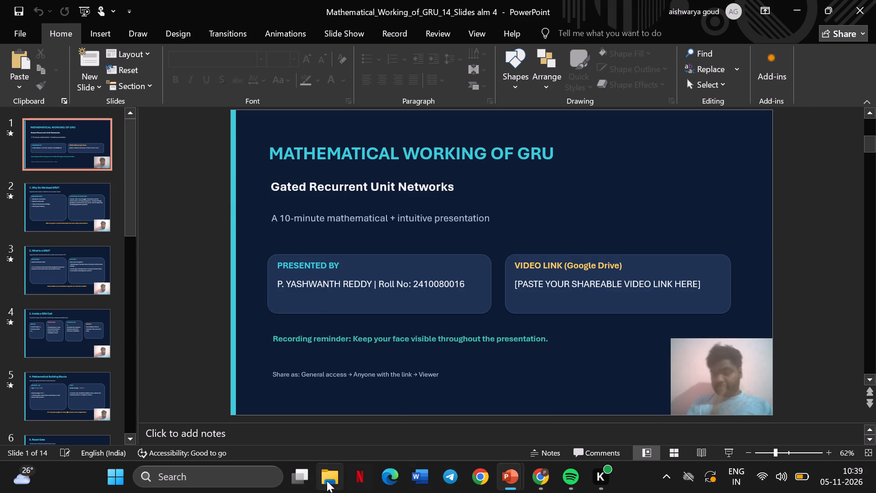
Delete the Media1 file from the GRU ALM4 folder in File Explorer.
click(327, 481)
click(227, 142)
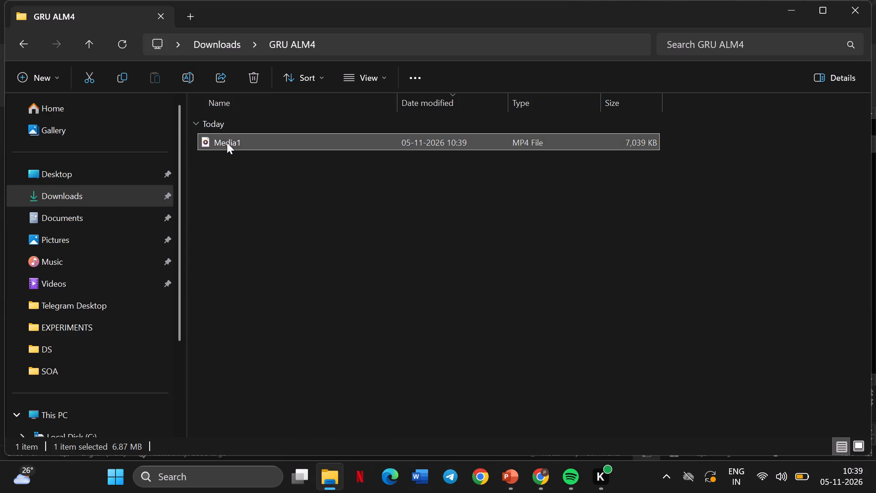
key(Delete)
Refresh Drive in Chrome and set the re-uploaded "Mathematica working of LSTM video" folder's general access to Anyone with the link.
click(533, 481)
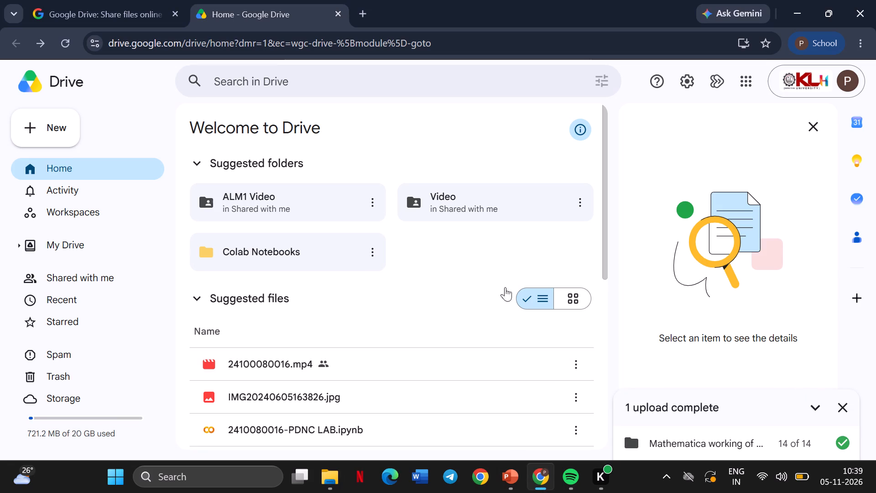
click(65, 44)
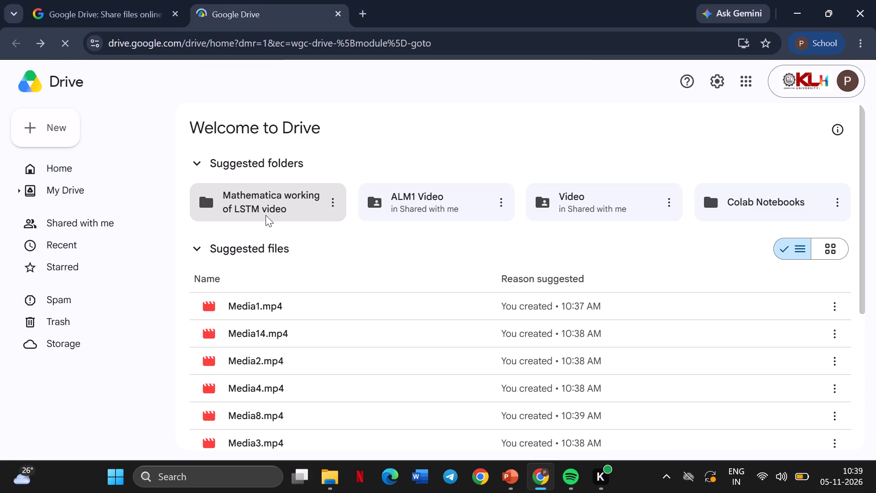
click(266, 215)
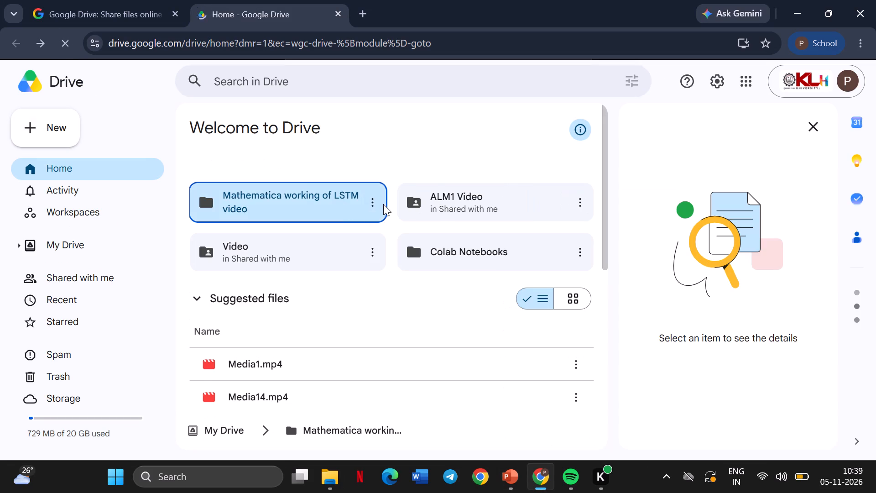
click(379, 204)
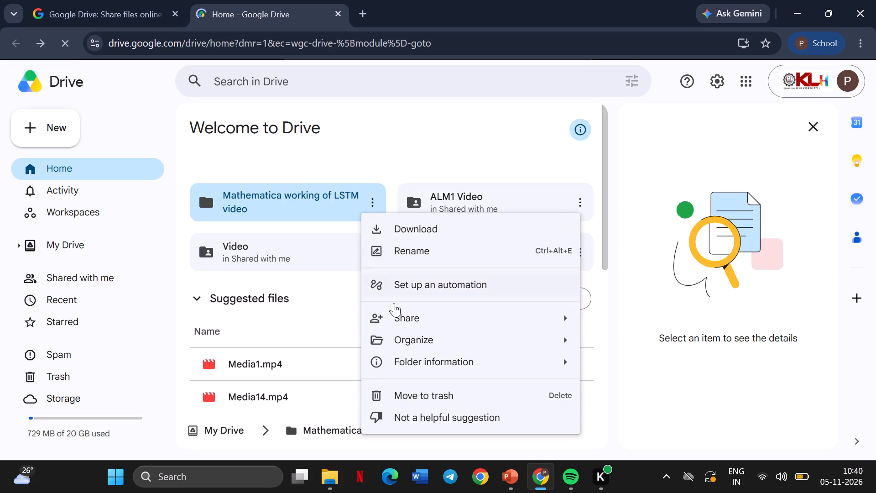
click(435, 324)
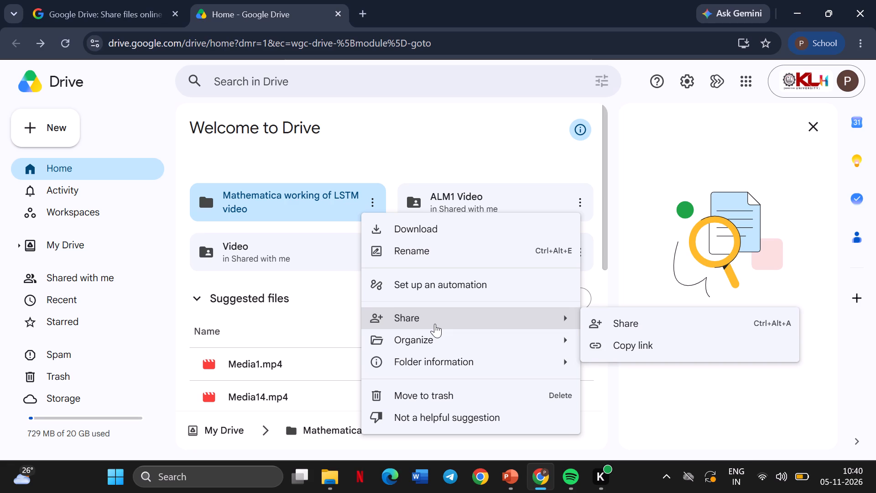
click(435, 324)
click(563, 315)
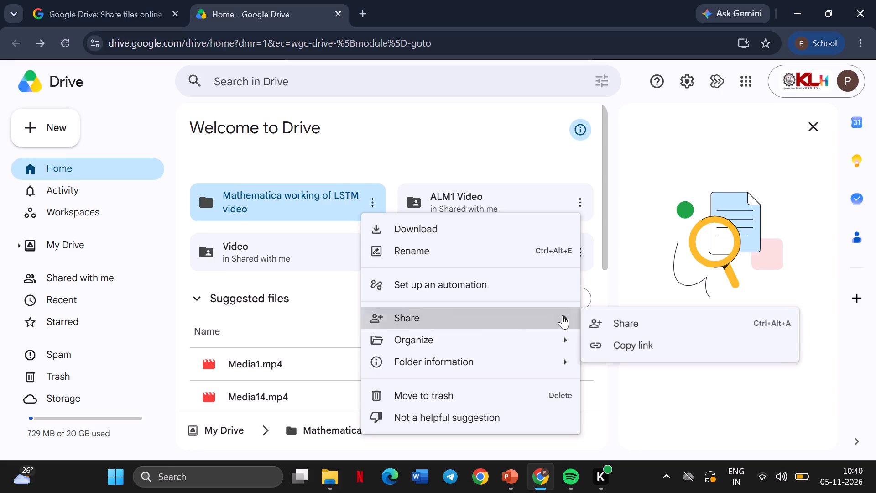
click(630, 315)
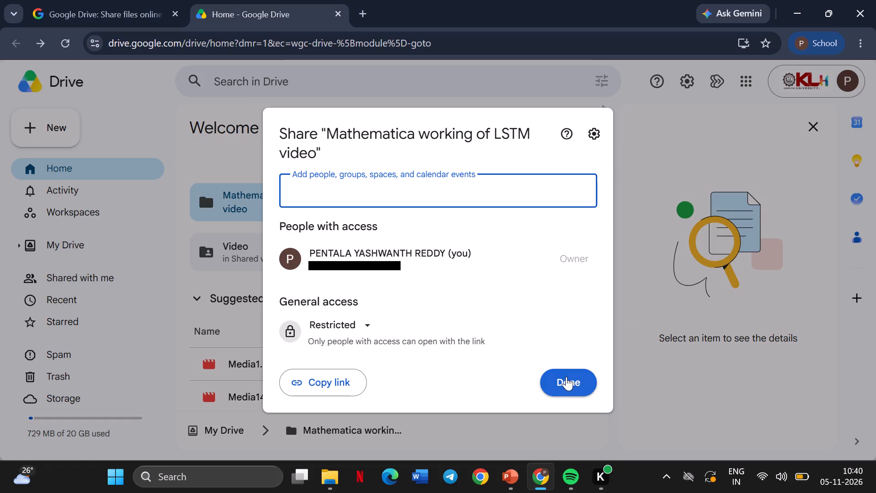
click(352, 328)
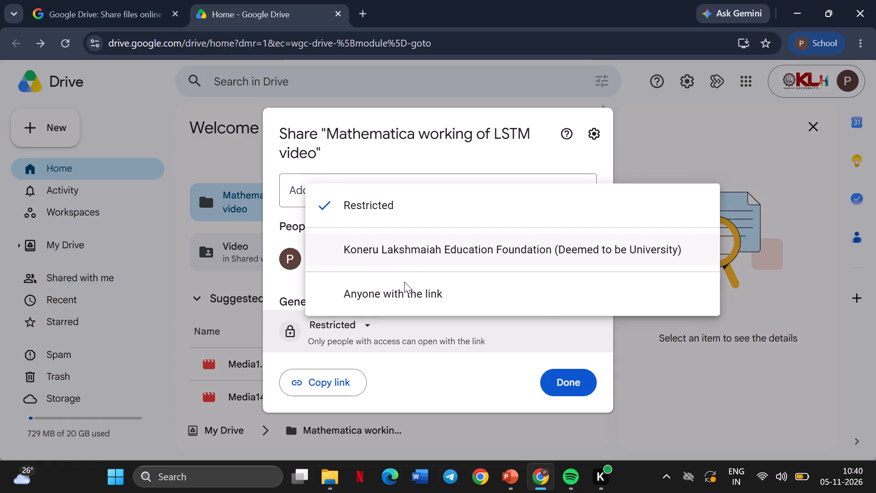
click(404, 292)
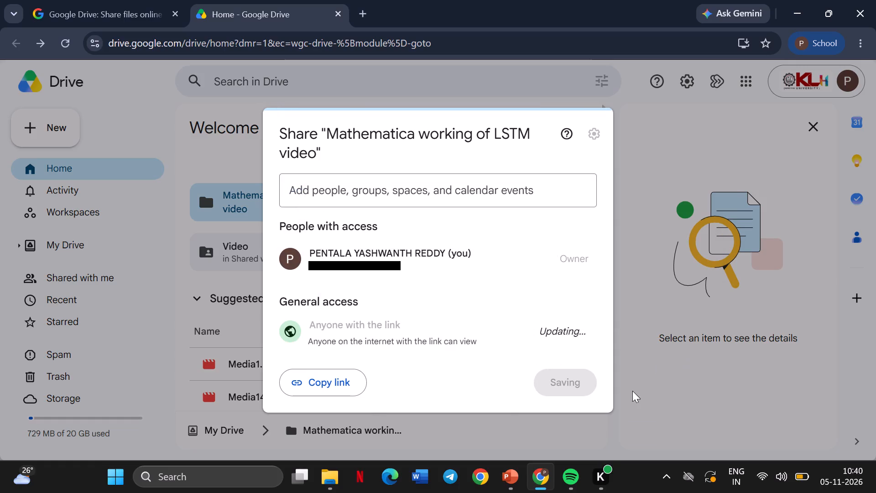
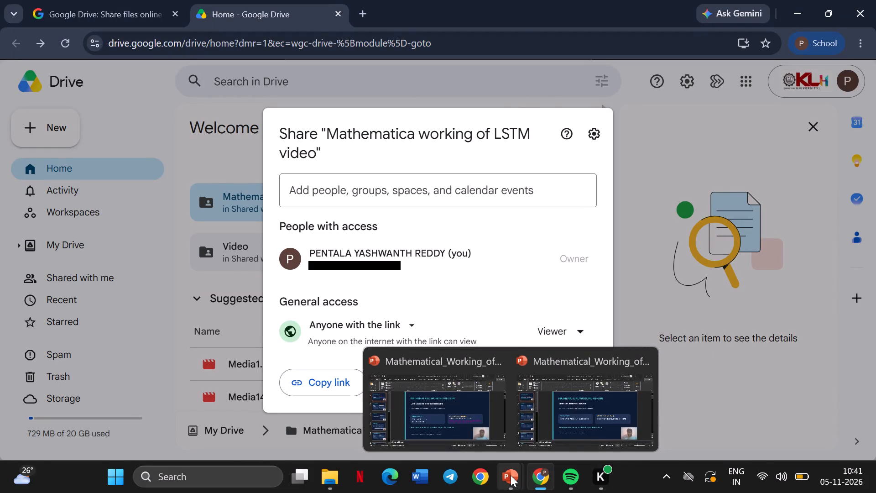
Switch to the LSTM presentation and replace the old video URL on slide 1 with the copied Drive folder link.
click(461, 401)
click(635, 305)
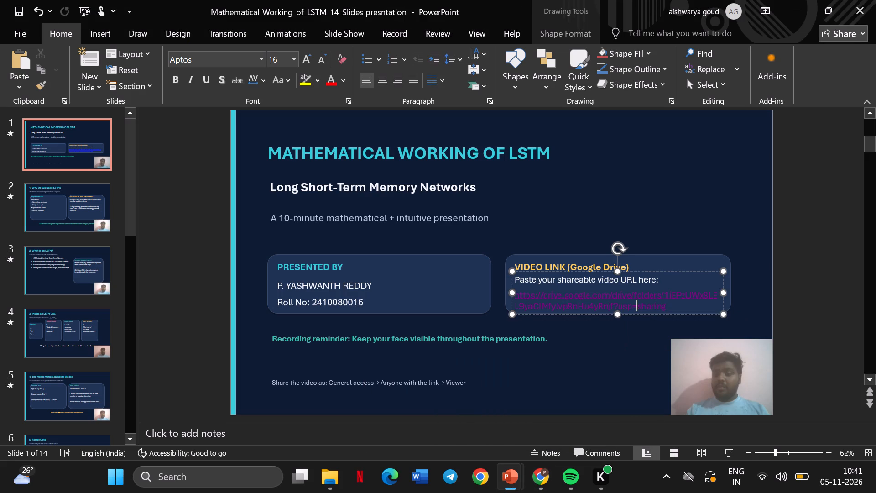
drag(673, 305, 514, 293)
key(backslash)
key(BackSpace)
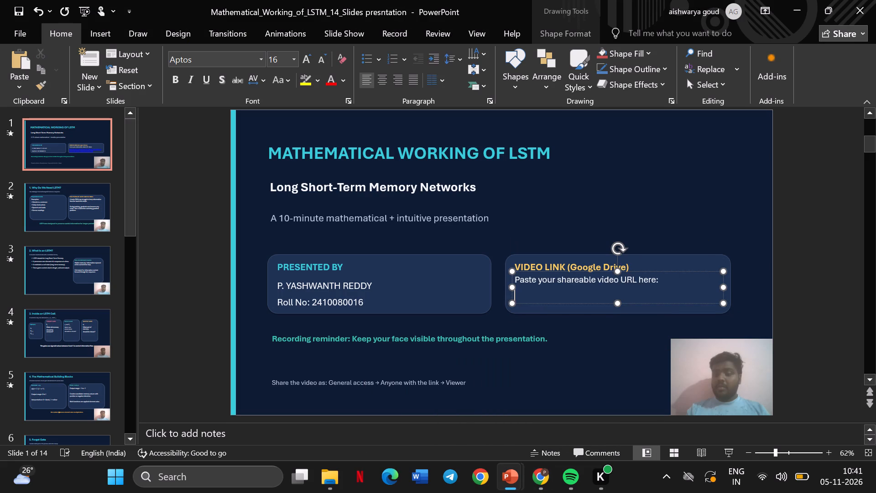
key(BackSpace)
key(shift+Return)
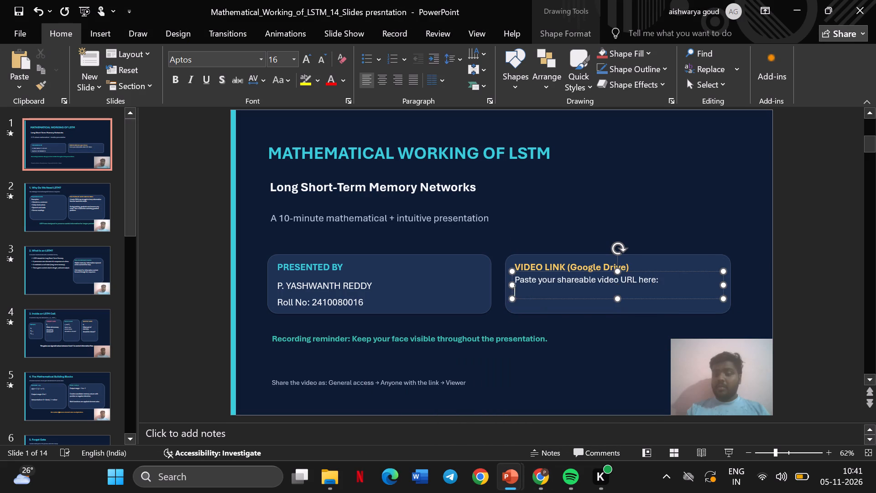
key(BackSpace)
key(Return)
key(ctrl+v)
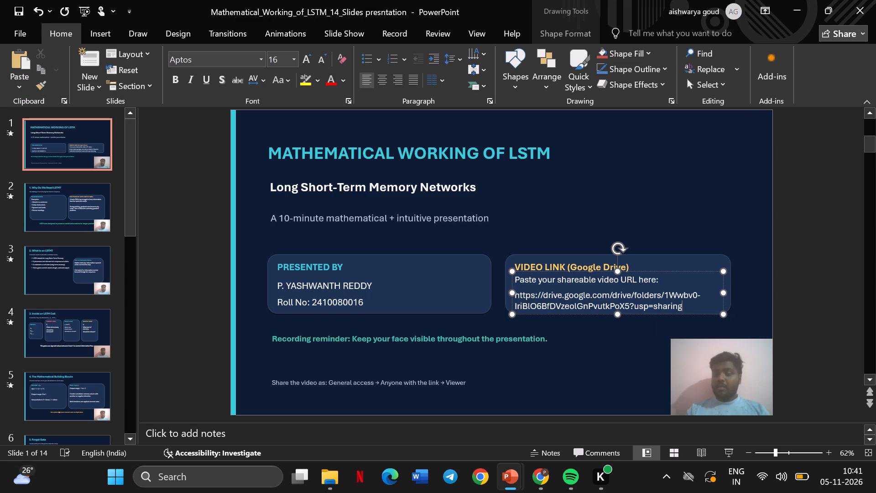
Make the pasted URL on slide 1 a hyperlink to the same Drive folder address.
drag(690, 305, 508, 297)
right_click(560, 299)
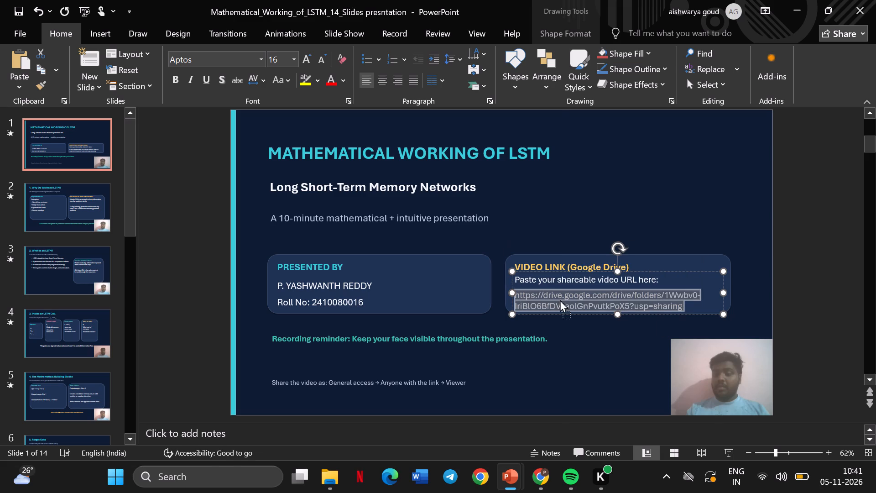
click(606, 360)
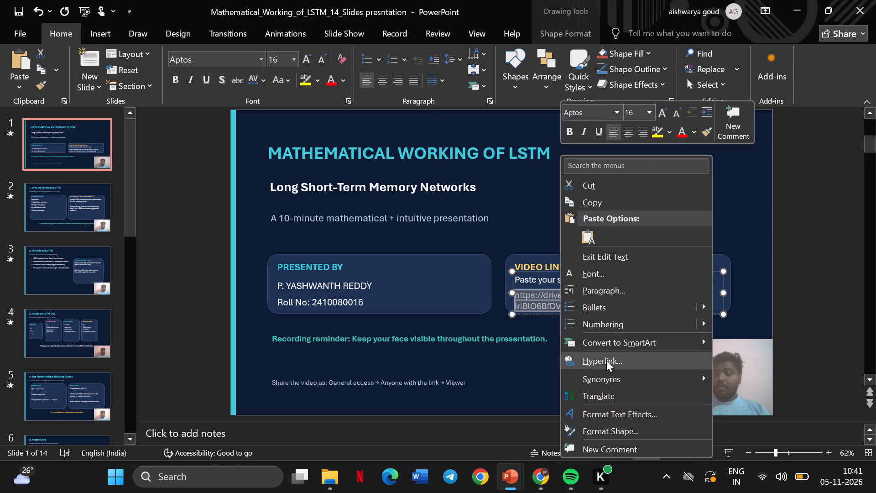
click(311, 289)
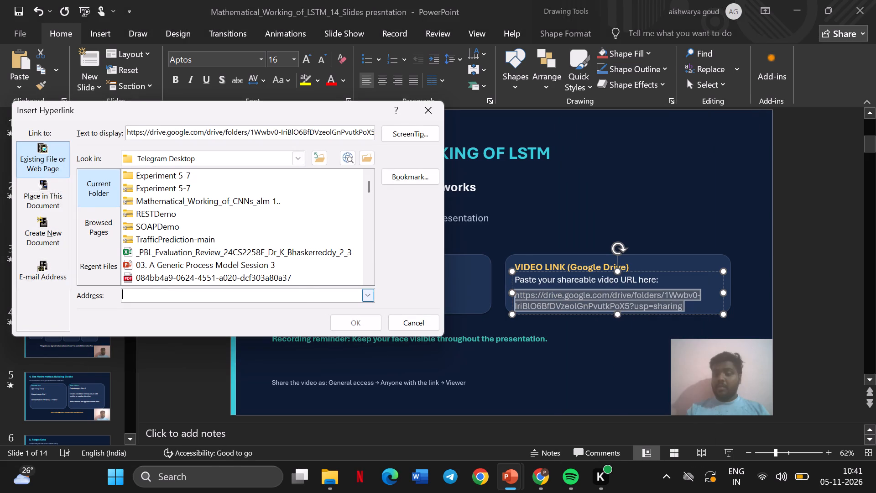
key(ctrl+v)
click(360, 326)
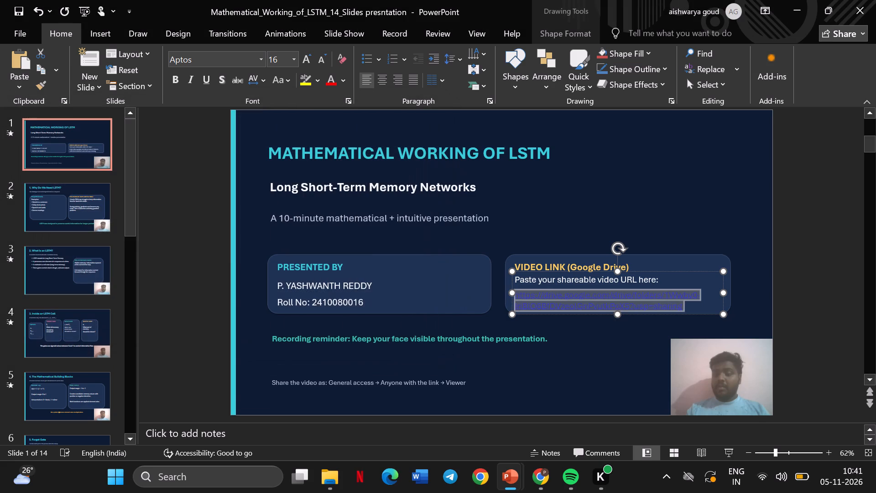
click(595, 346)
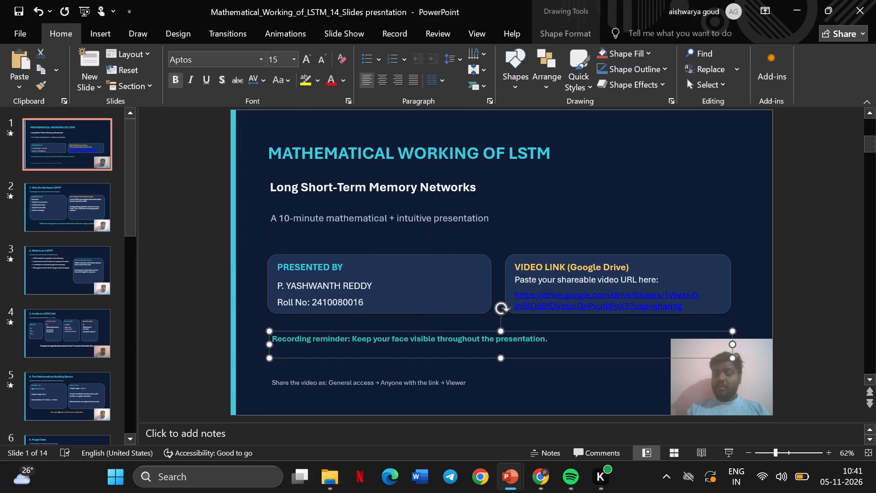
Follow the new slide 1 link to check the shared folder's videos in Edge, and return to the LSTM presentation.
ctrl+click(650, 300)
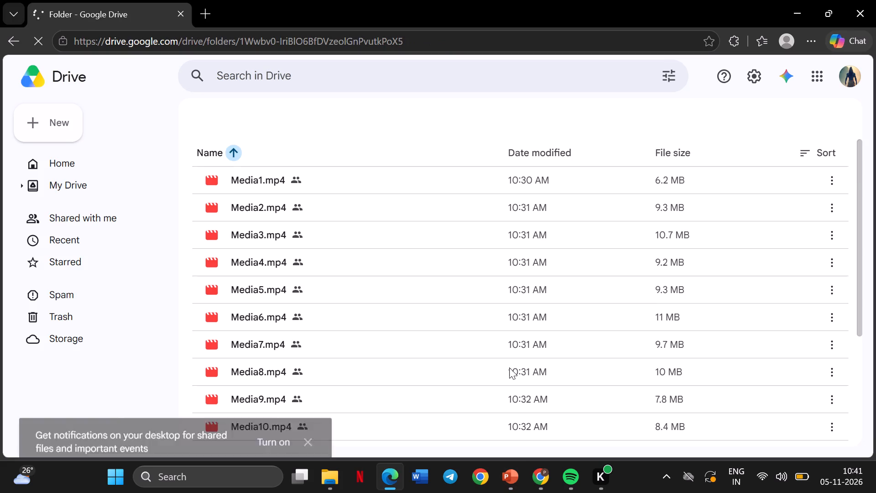
scroll(509, 367, down, 6)
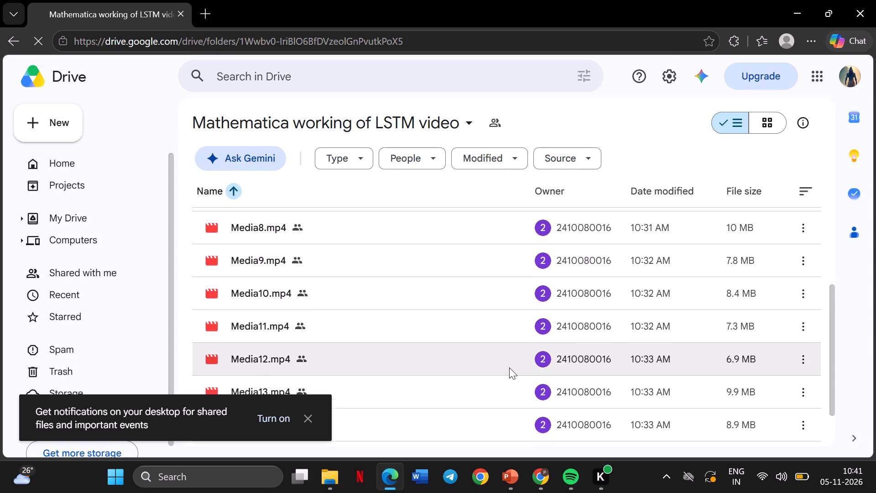
scroll(509, 367, down, 1)
click(861, 0)
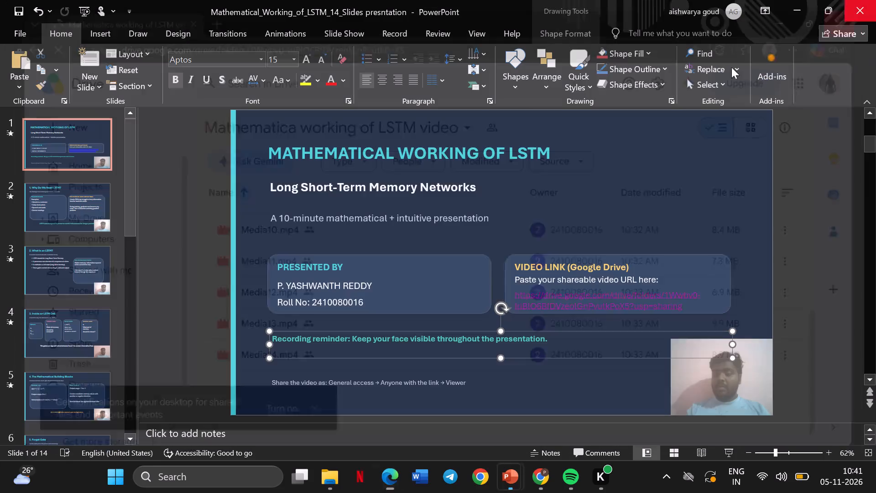
click(203, 247)
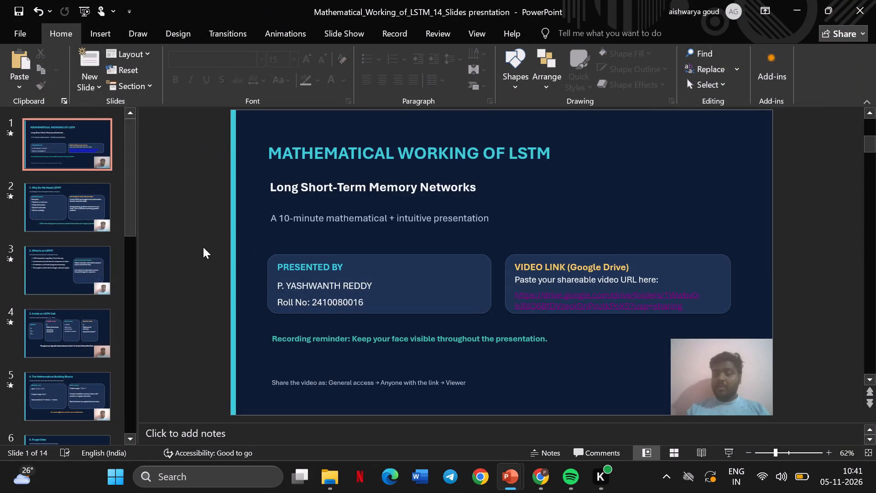
Start a Save As of the LSTM presentation and choose New folder in Documents as the location.
click(12, 36)
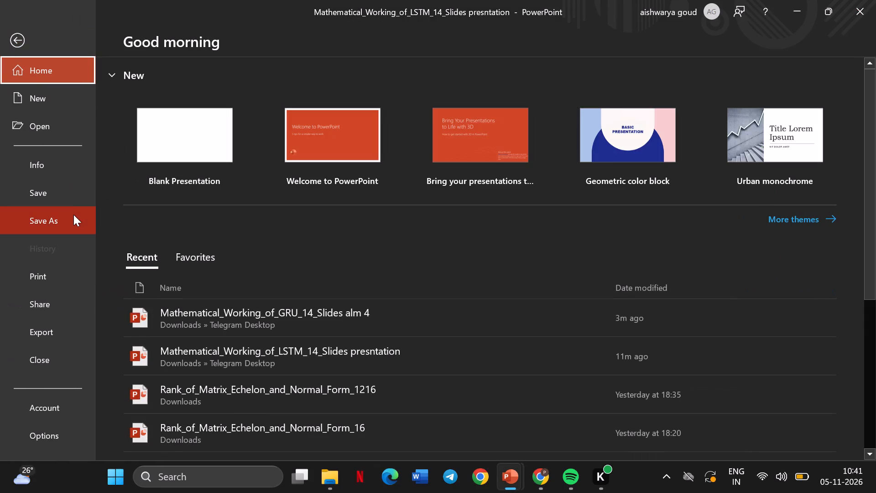
click(73, 218)
double_click(200, 270)
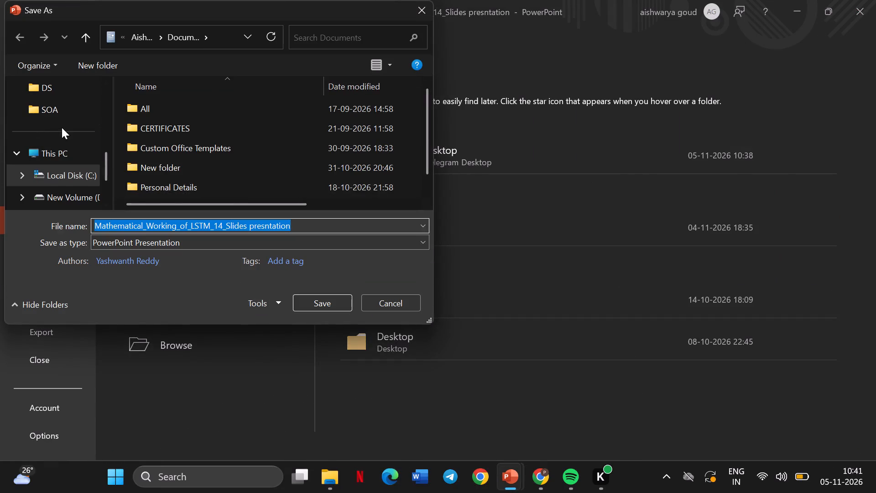
scroll(62, 127, up, 2)
scroll(63, 163, down, 1)
double_click(63, 192)
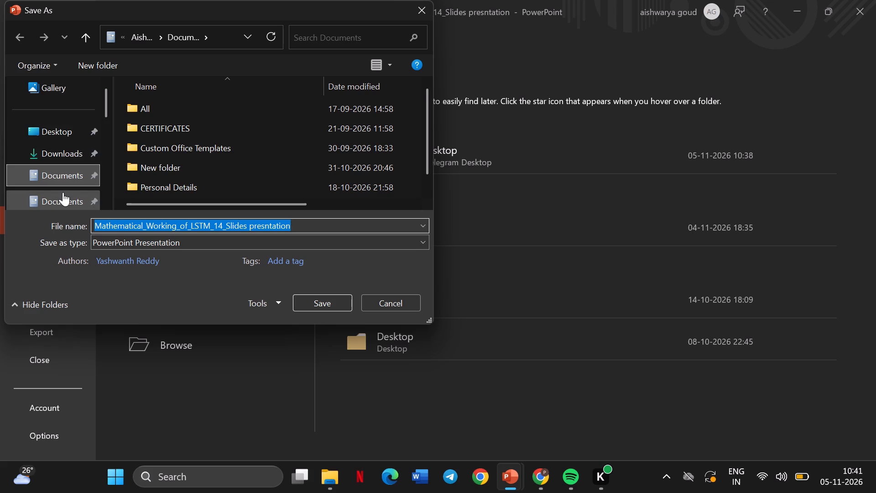
scroll(207, 123, down, 1)
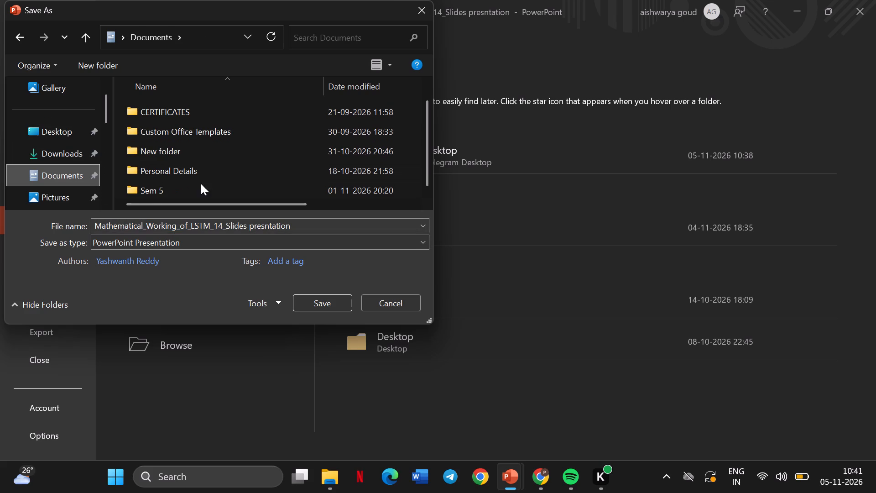
right_click(198, 133)
click(199, 155)
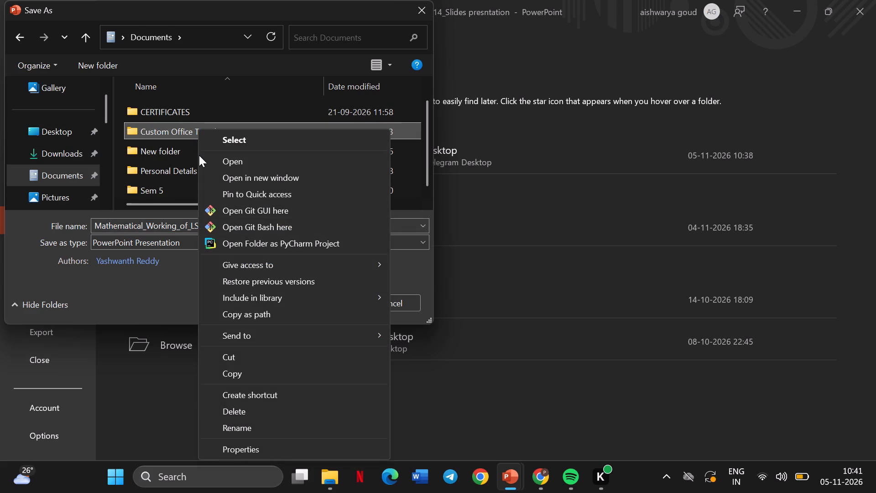
triple_click(182, 155)
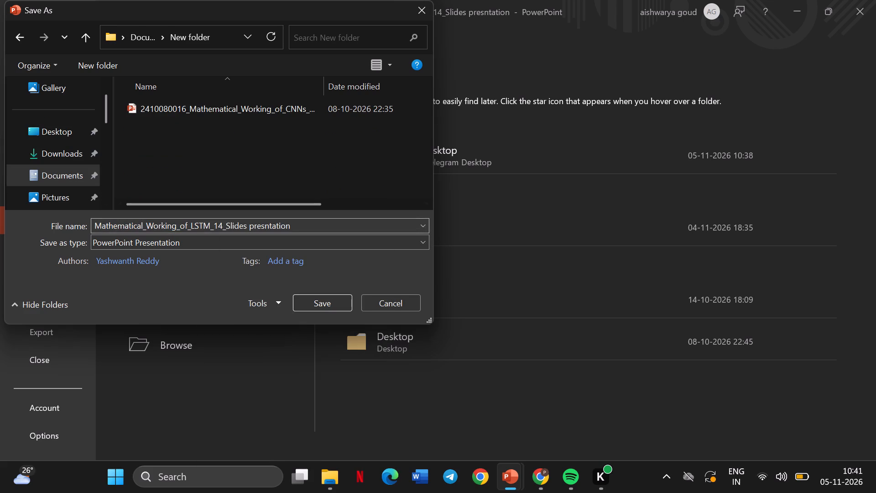
Prefix the file name with the presenter's roll number and an underscore.
click(95, 225)
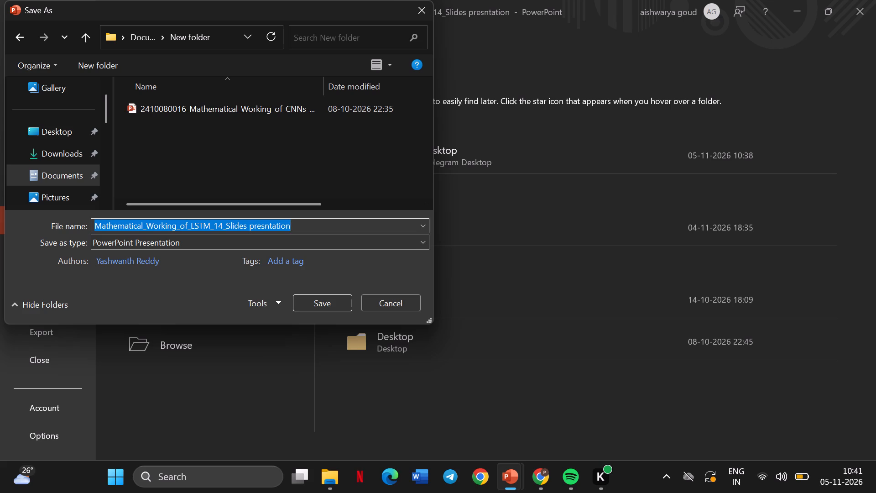
click(95, 225)
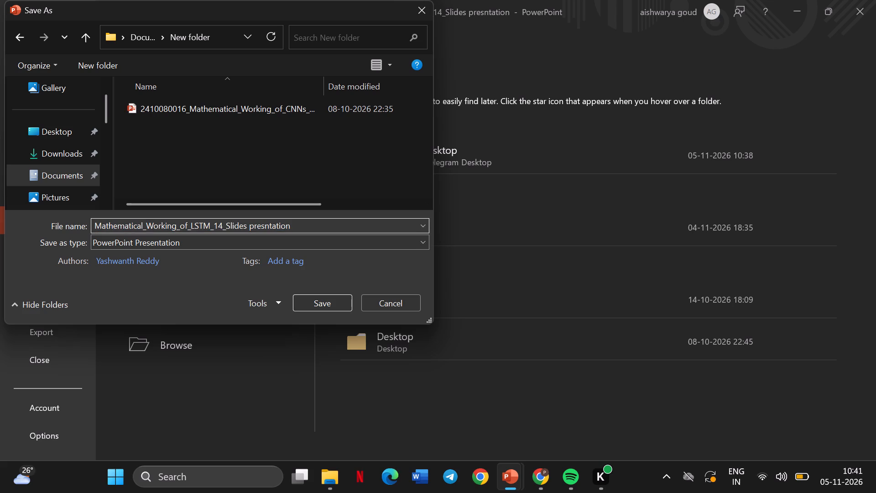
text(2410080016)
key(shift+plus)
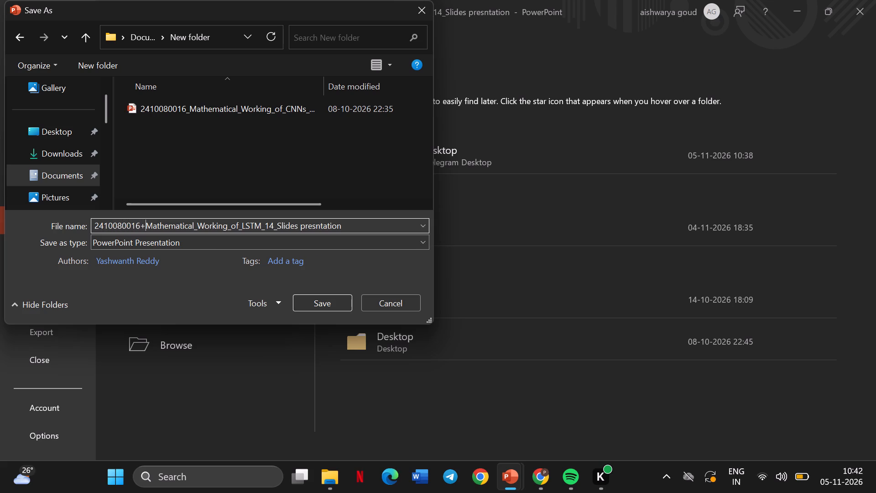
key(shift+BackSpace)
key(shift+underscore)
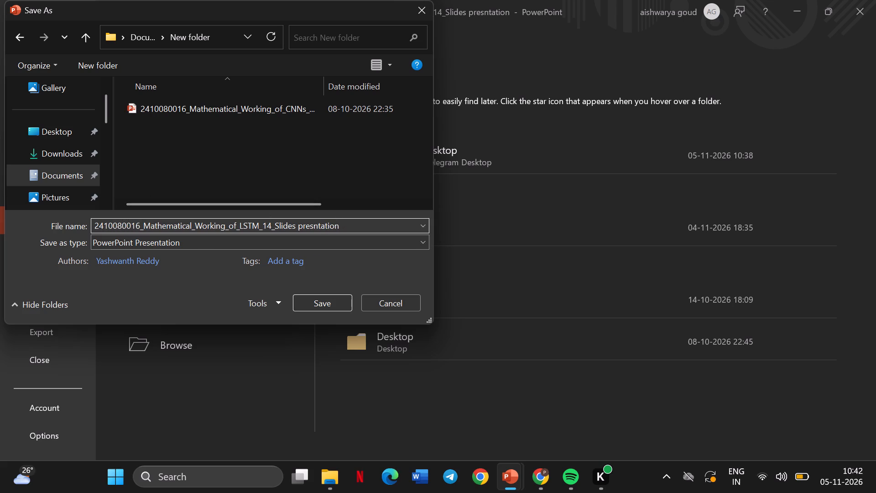
Remove "_14_Slides presntation" from the file name so that it ends in LSTM.
click(343, 224)
key(BackSpace)
key(BackSpace)
key(BackSpace)
key(BackSpace)
key(BackSpace)
key(BackSpace)
key(BackSpace)
key(BackSpace)
key(BackSpace)
key(BackSpace)
key(BackSpace)
key(BackSpace)
key(BackSpace)
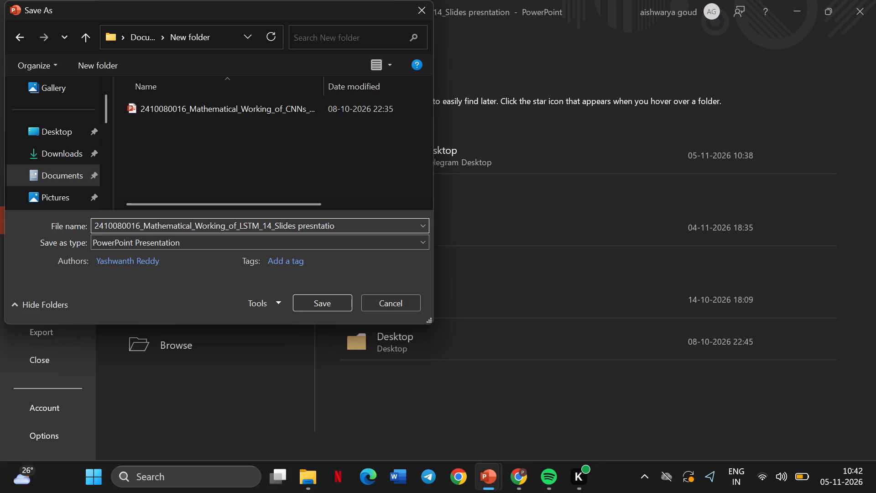
key(BackSpace)
key(BackSpace)
key(BackSpace)
key(BackSpace)
key(BackSpace)
key(BackSpace)
key(BackSpace)
key(BackSpace)
key(BackSpace)
Replace the underscores between words so the name after the roll number reads "Mathematical Working of LSTM", and save the presentation.
key(Left)
key(Left)
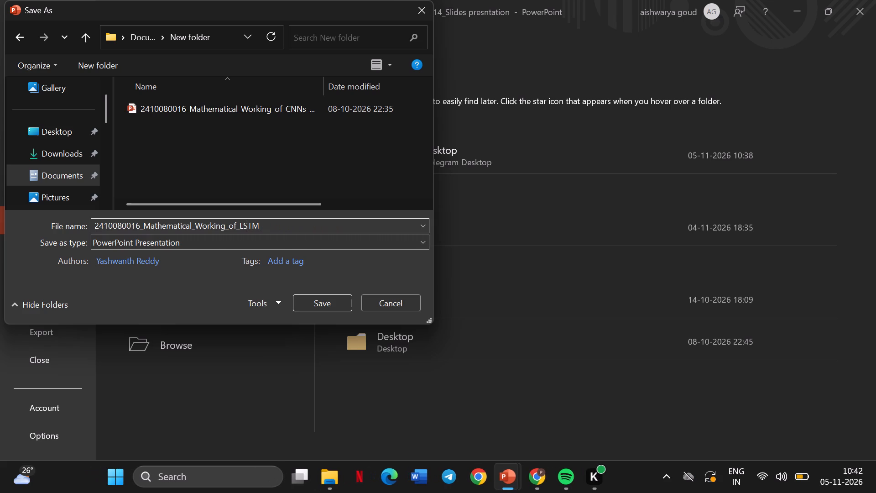
key(Left)
key(Left)
key(BackSpace)
key(Left)
key(Right)
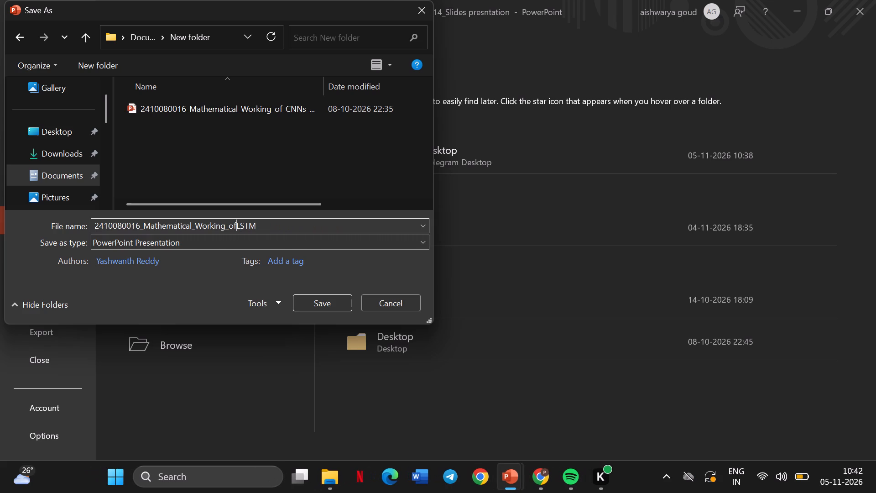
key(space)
key(Left)
key(Left)
key(Left)
key(BackSpace)
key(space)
key(Left)
key(Left)
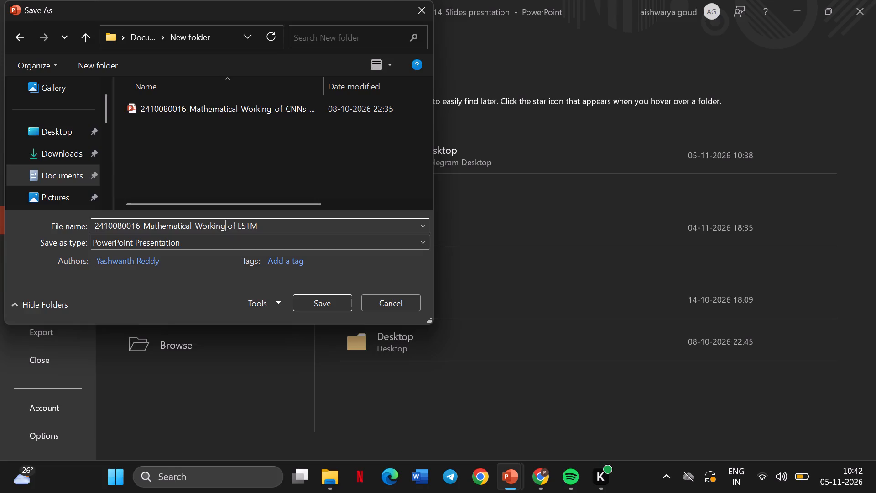
key(Left)
key(Left)
key(Left)
key(Left)
key(Left)
key(Left)
key(Left)
key(Right)
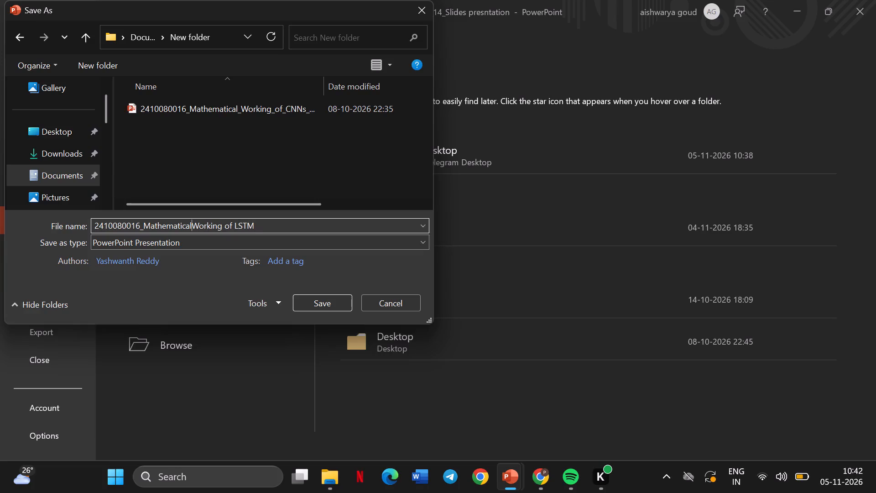
key(BackSpace)
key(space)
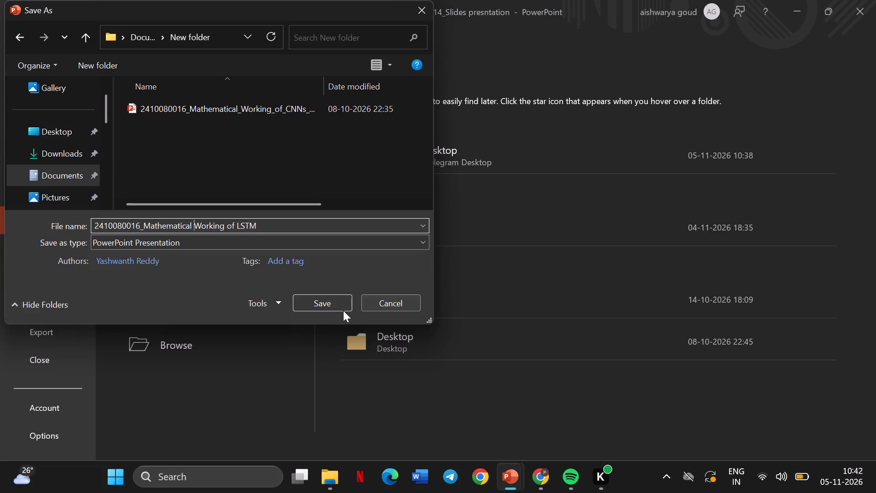
click(332, 307)
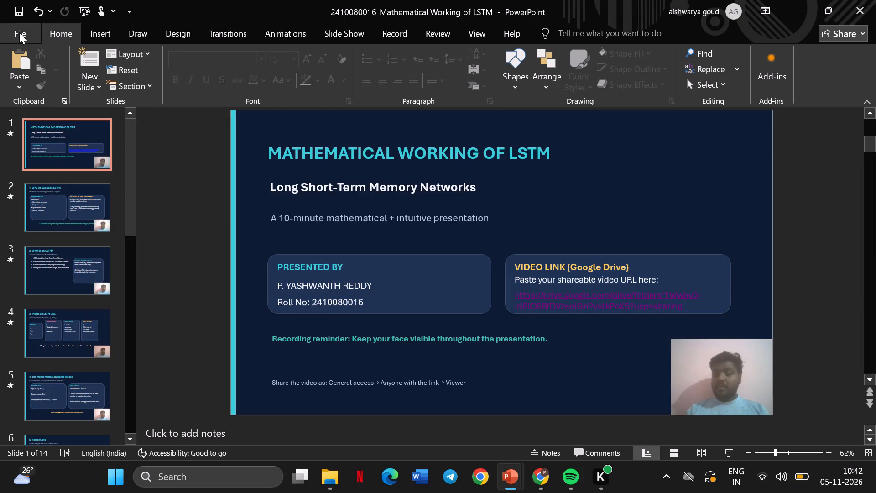
Save a copy of the LSTM presentation as a PDF in Documents' New folder, keeping its file name.
click(19, 32)
click(42, 224)
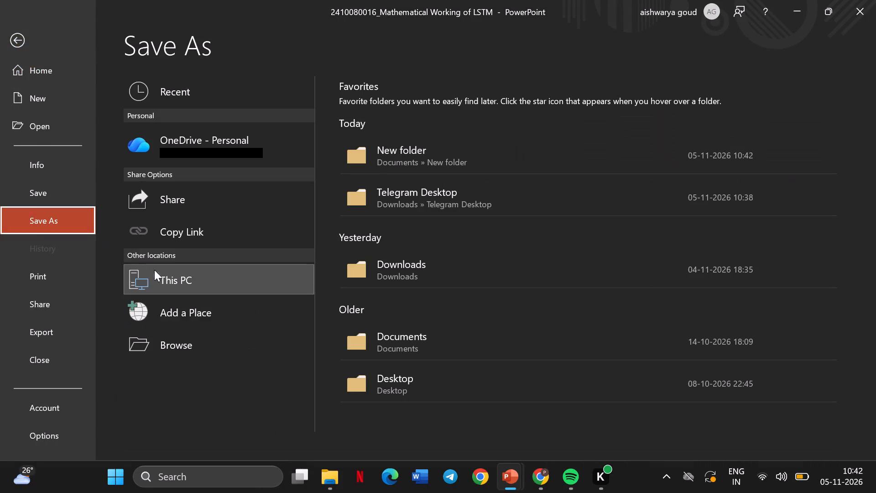
double_click(169, 277)
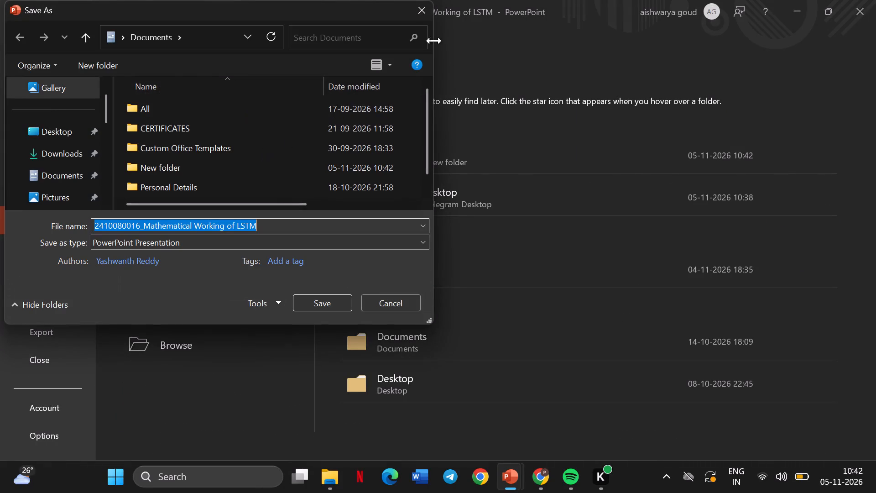
click(417, 15)
double_click(428, 138)
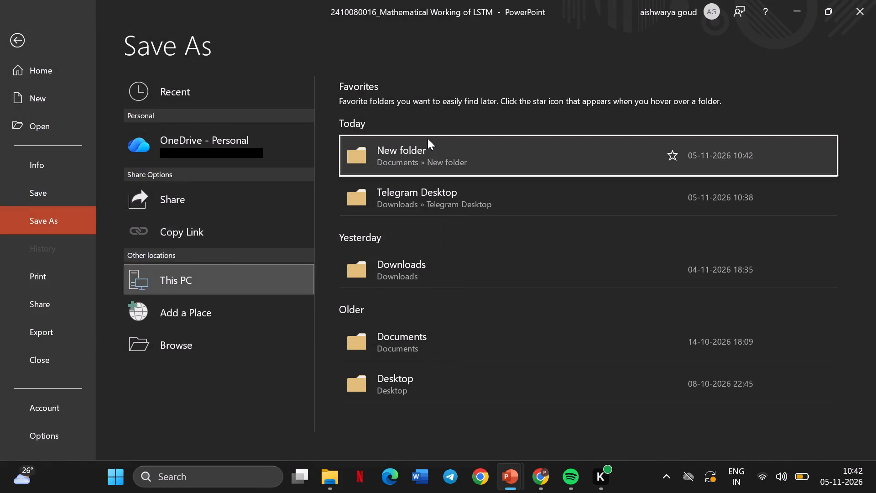
click(203, 251)
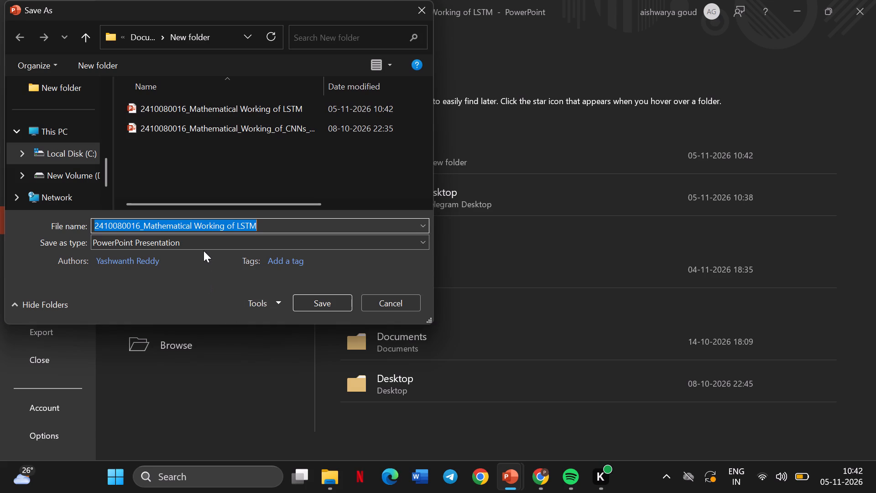
click(203, 248)
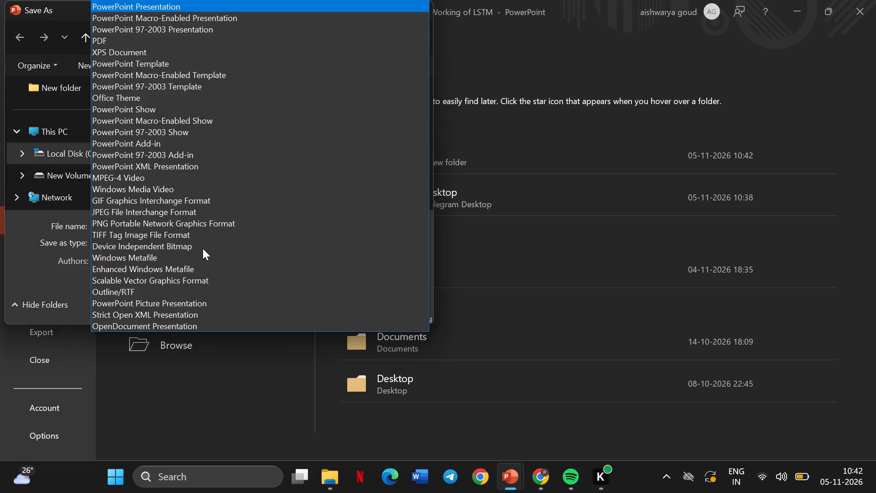
click(140, 42)
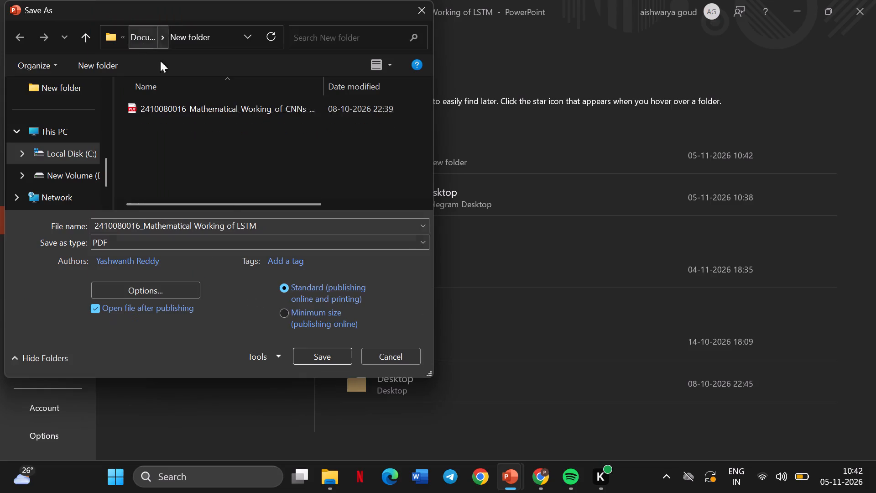
click(320, 359)
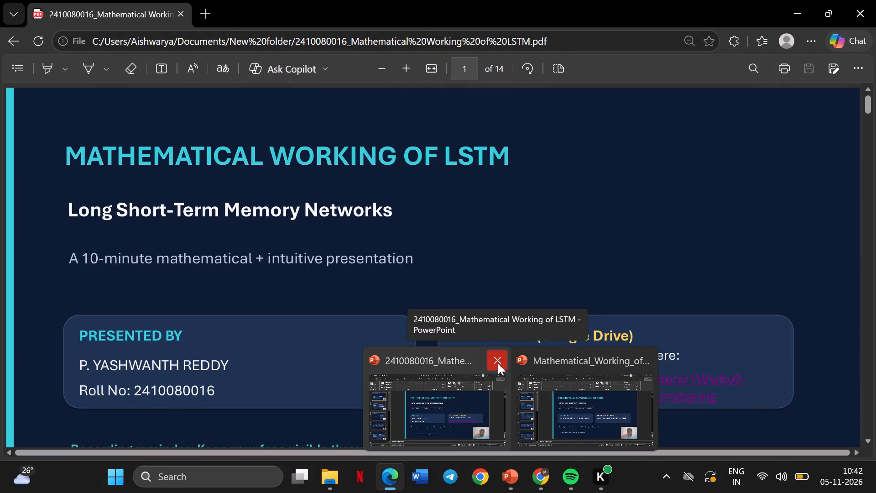
Close the LSTM presentation, leaving the other presentation open.
click(487, 425)
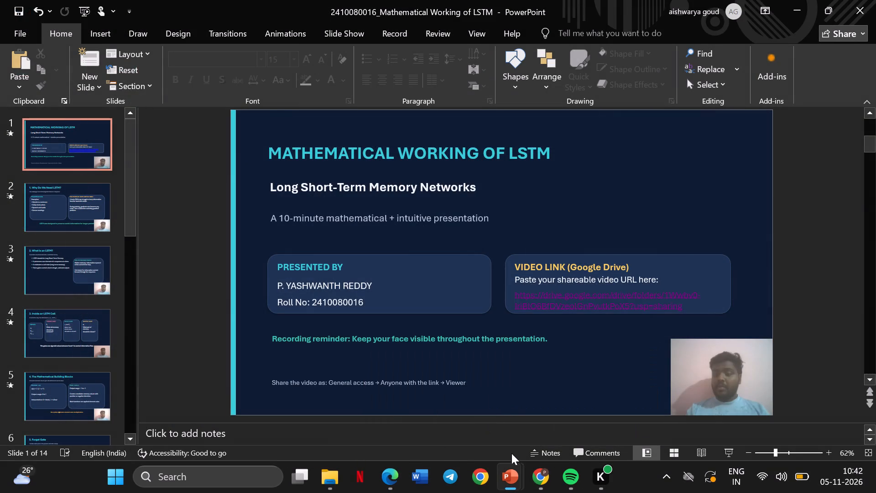
click(500, 361)
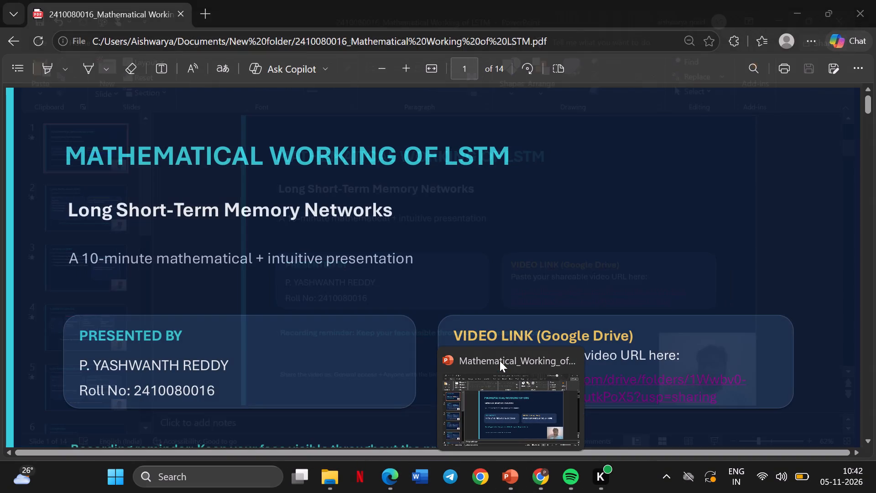
Test the Google Drive video link on the first page of the exported LSTM PDF, and close the browser window.
click(674, 381)
ctrl+click(674, 381)
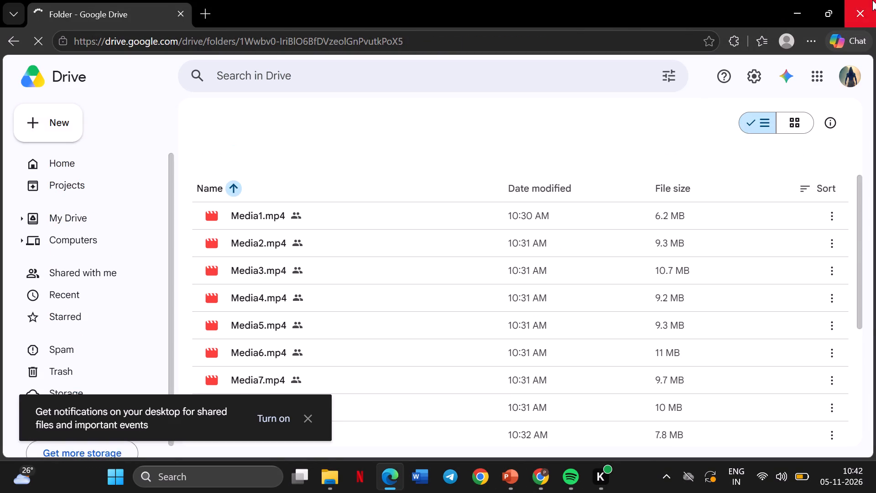
click(872, 0)
Switch to File Explorer and open the Documents folder.
click(567, 380)
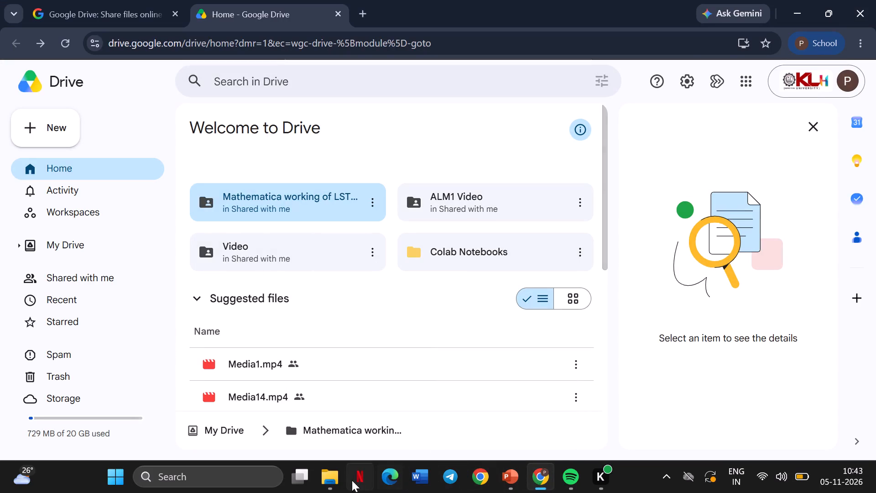
click(320, 474)
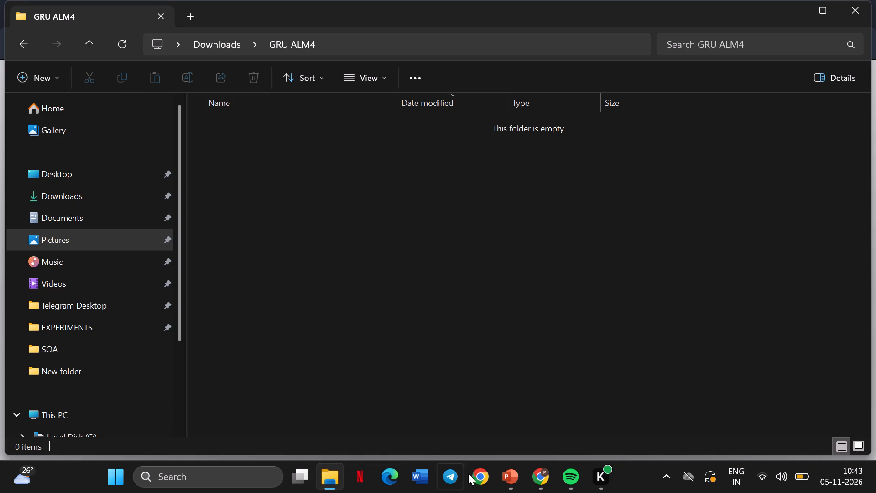
double_click(87, 223)
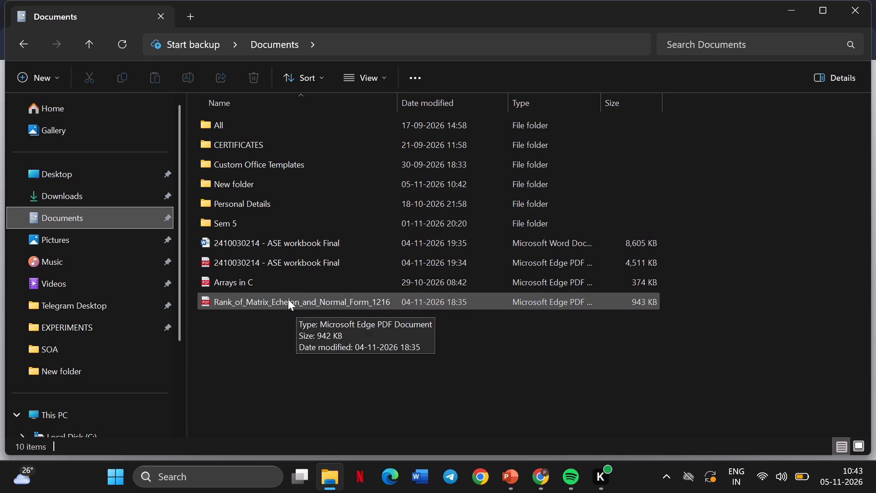
Open Documents' New folder and try to transfer the Mathematical Working of LSTM PDF and PowerPoint files together to Telegram.
double_click(267, 186)
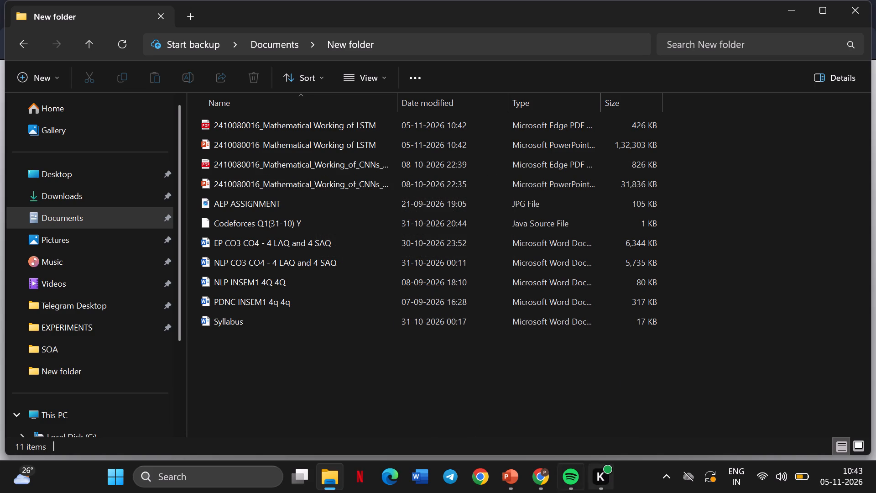
drag(735, 122, 683, 142)
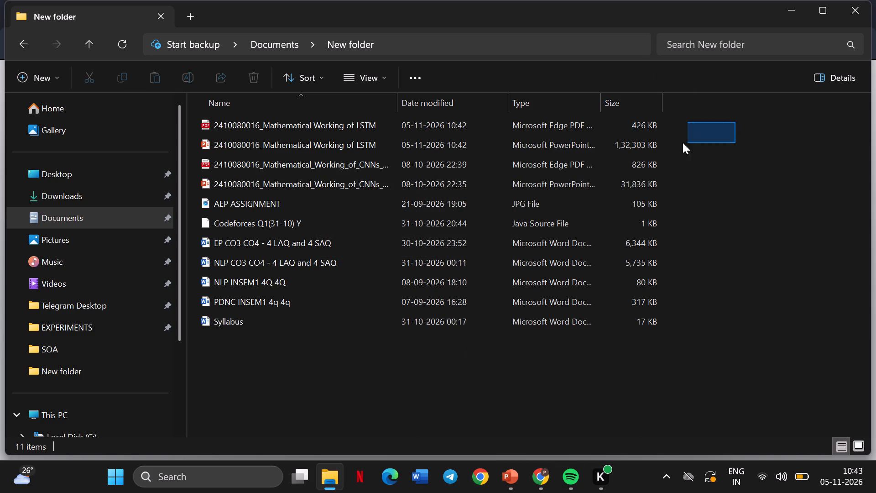
drag(683, 142, 649, 148)
drag(586, 147, 448, 491)
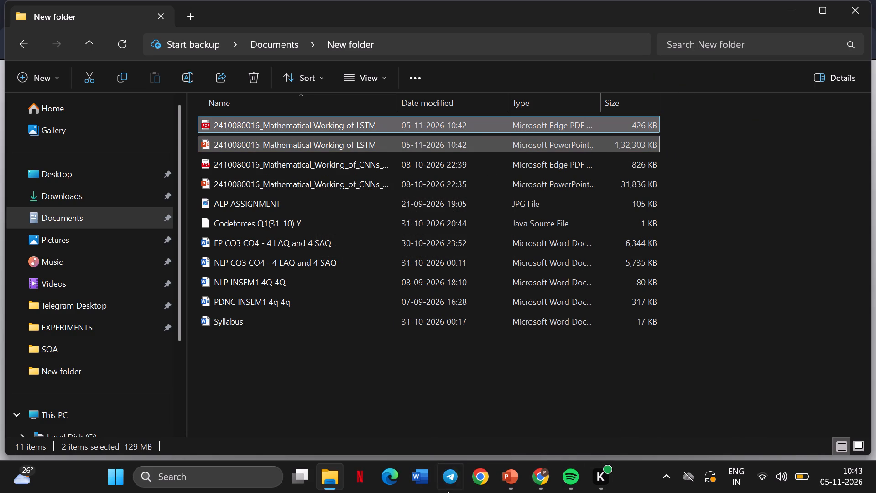
drag(448, 491, 454, 476)
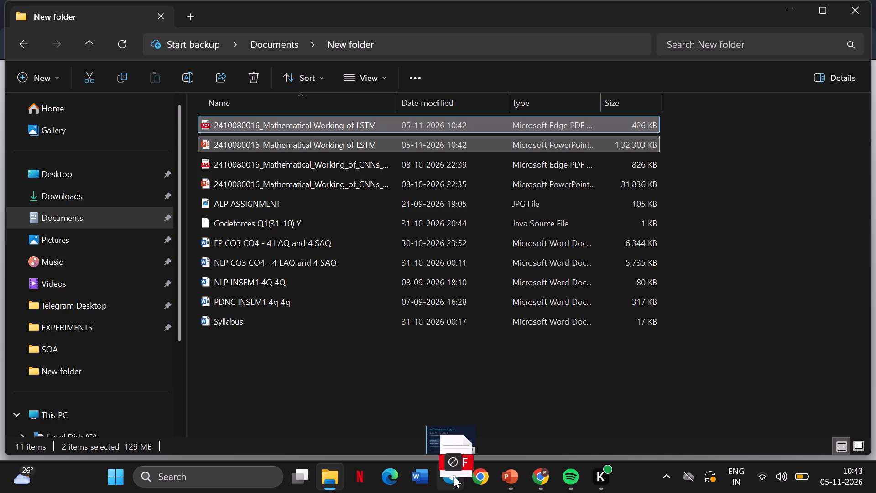
drag(454, 476, 467, 366)
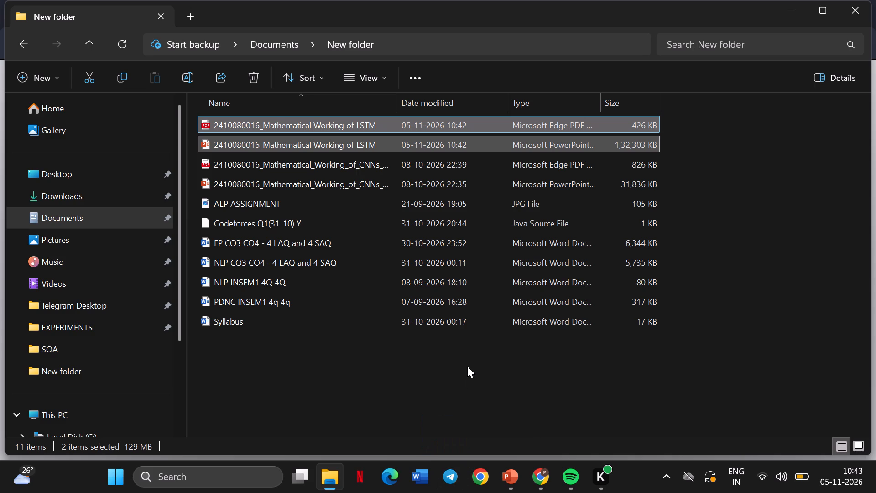